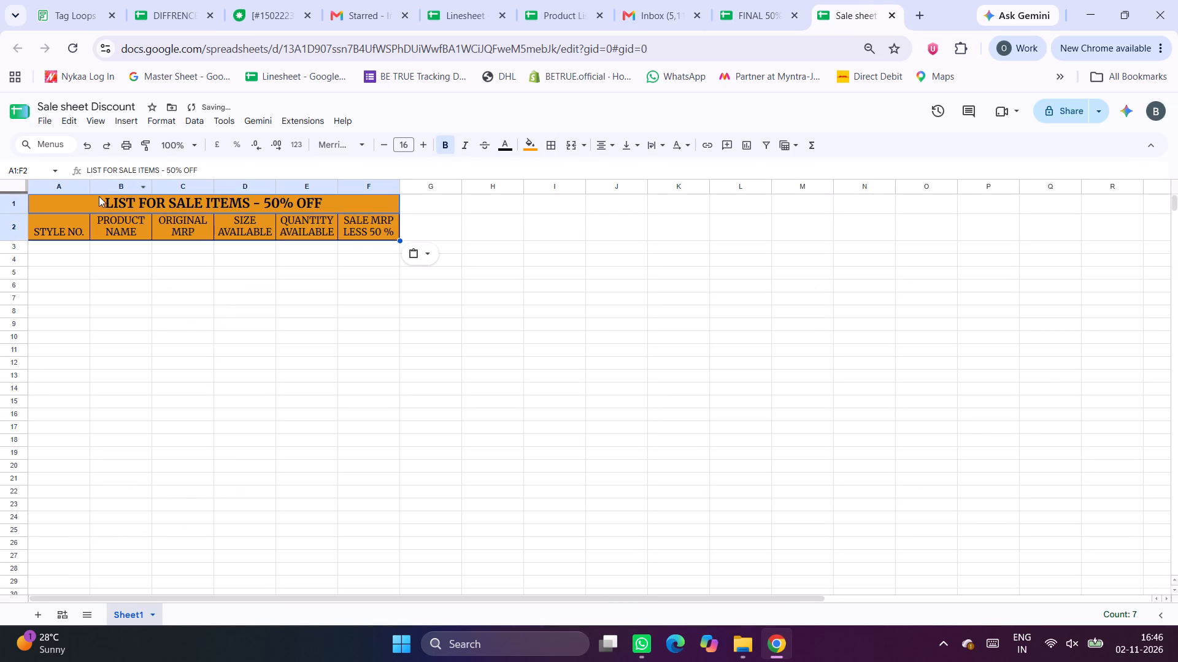
Auto-fit the width of column A, which holds the STYLE NO. header, to its content.
{"action": "double_click", "coordinate": [89, 183]}
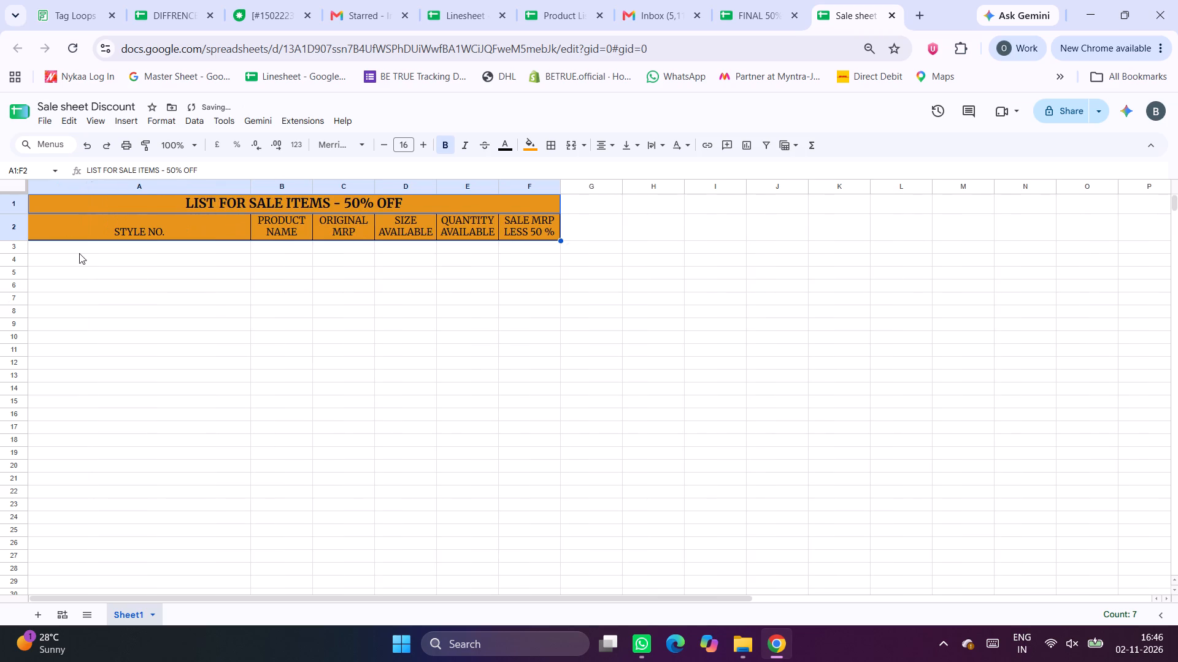
{"action": "left_click", "coordinate": [179, 282]}
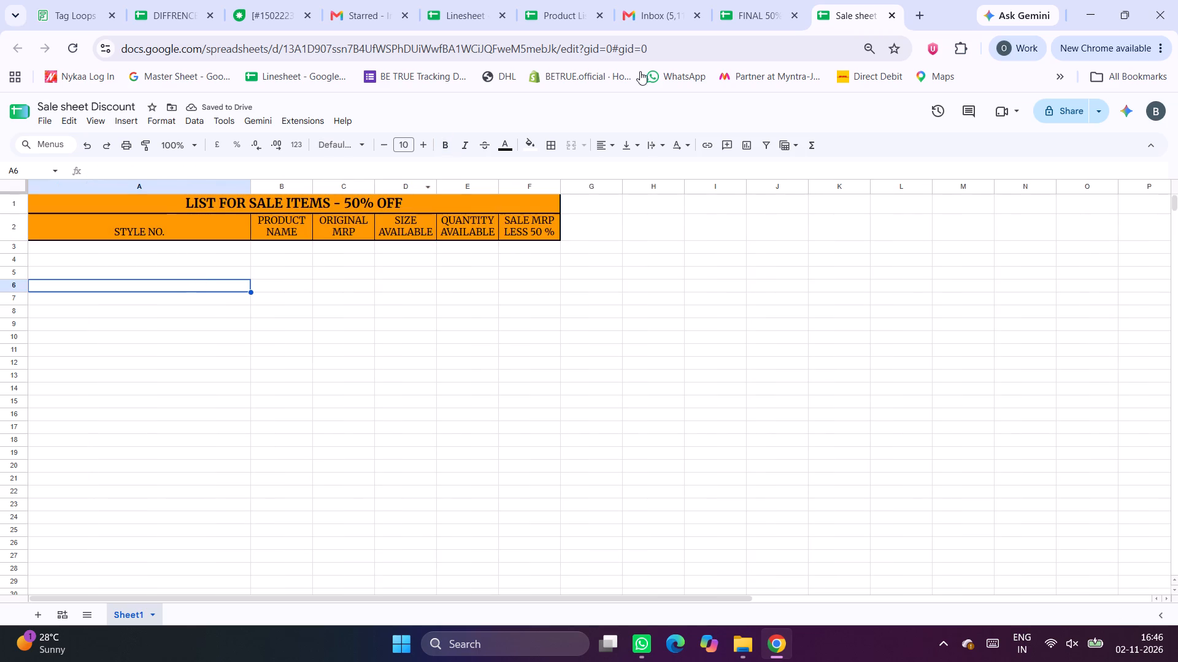
Switch back to the FINAL 50% spreadsheet with the list of sale items.
{"action": "left_click", "coordinate": [764, 0]}
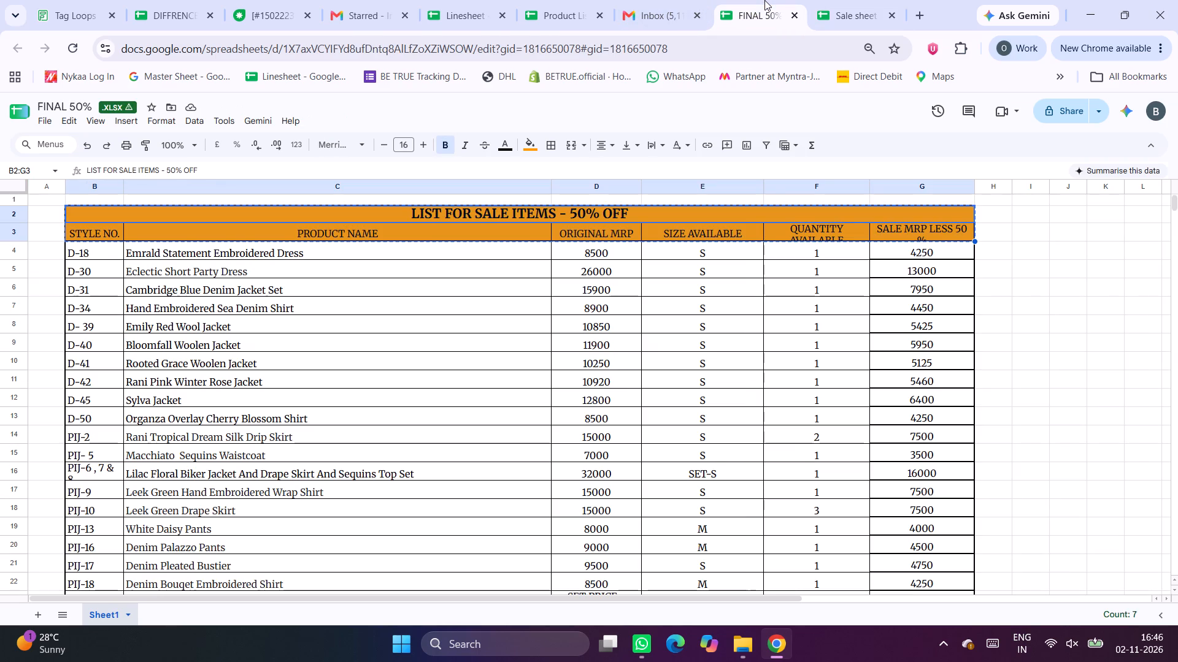
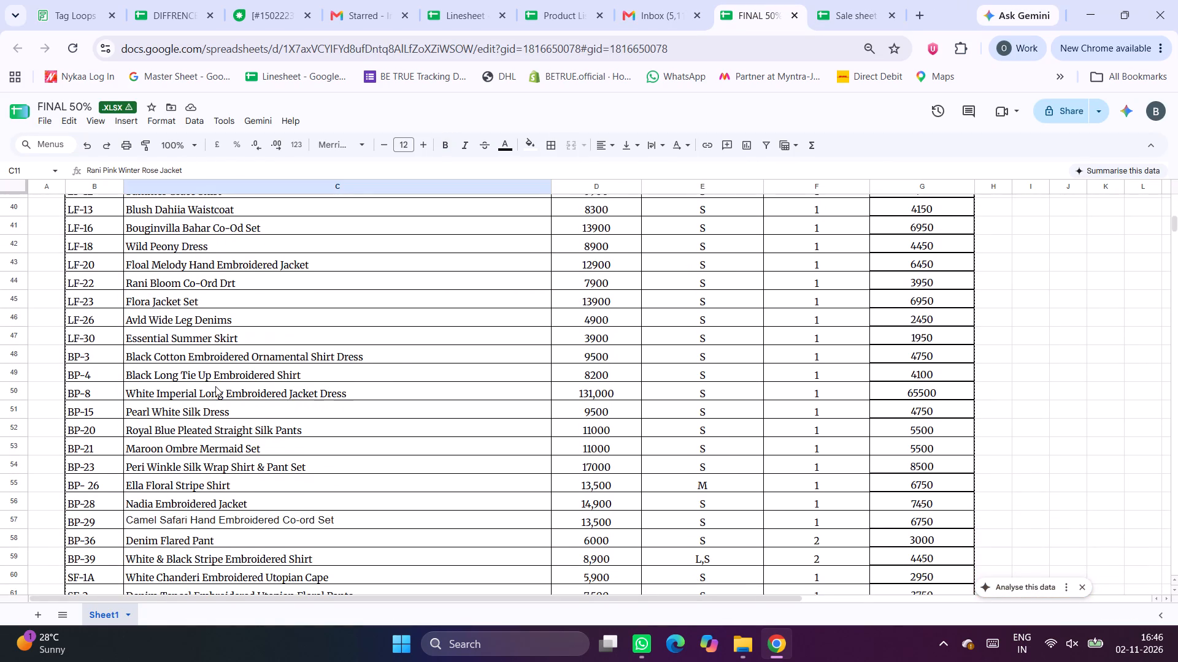
Copy the BP-3 Black Cotton Embroidered Ornamental Shirt Dress row from FINAL 50% into row 3 of Sale sheet Discount.
{"action": "left_click", "coordinate": [148, 341]}
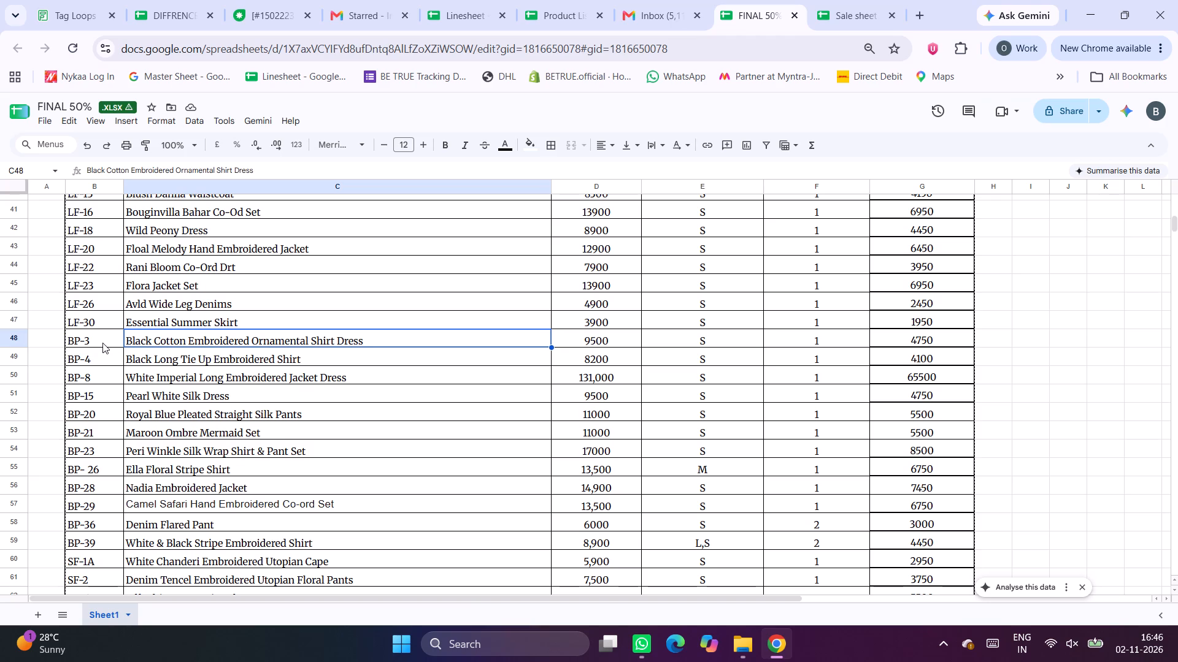
{"action": "left_click", "coordinate": [102, 343]}
{"action": "key", "text": "shift+Right"}
{"action": "key", "text": "shift+Right"}
{"action": "key", "text": "shift+Right"}
{"action": "key", "text": "shift+Right"}
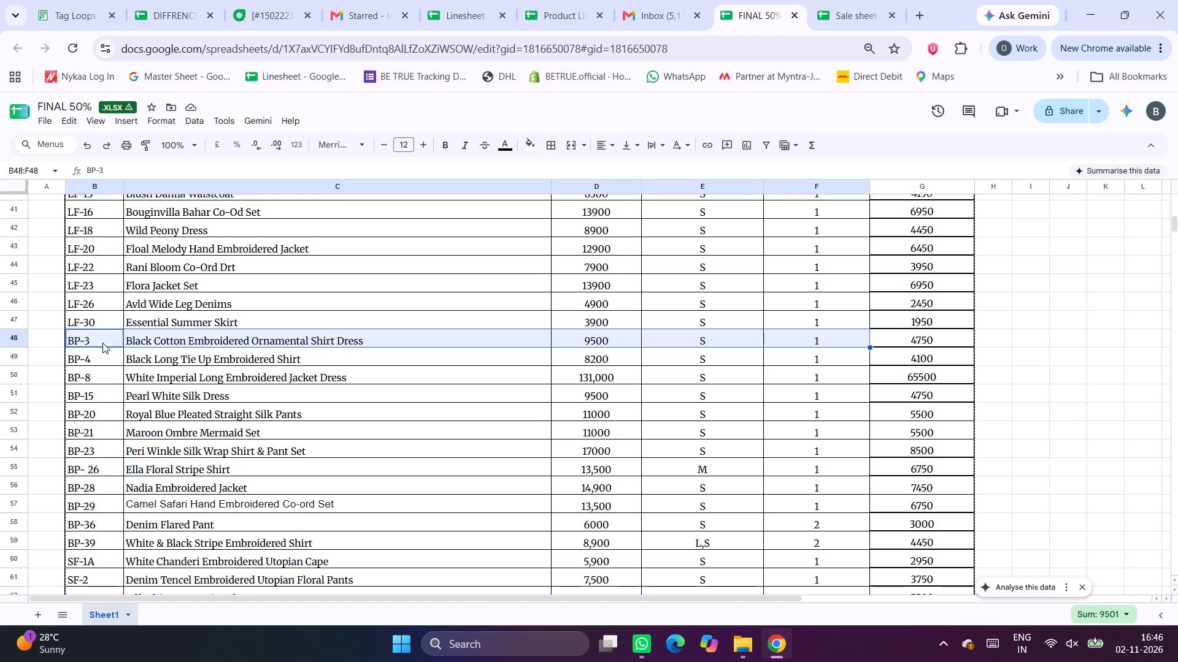
{"action": "key", "text": "shift+Right"}
{"action": "key", "text": "ctrl+c"}
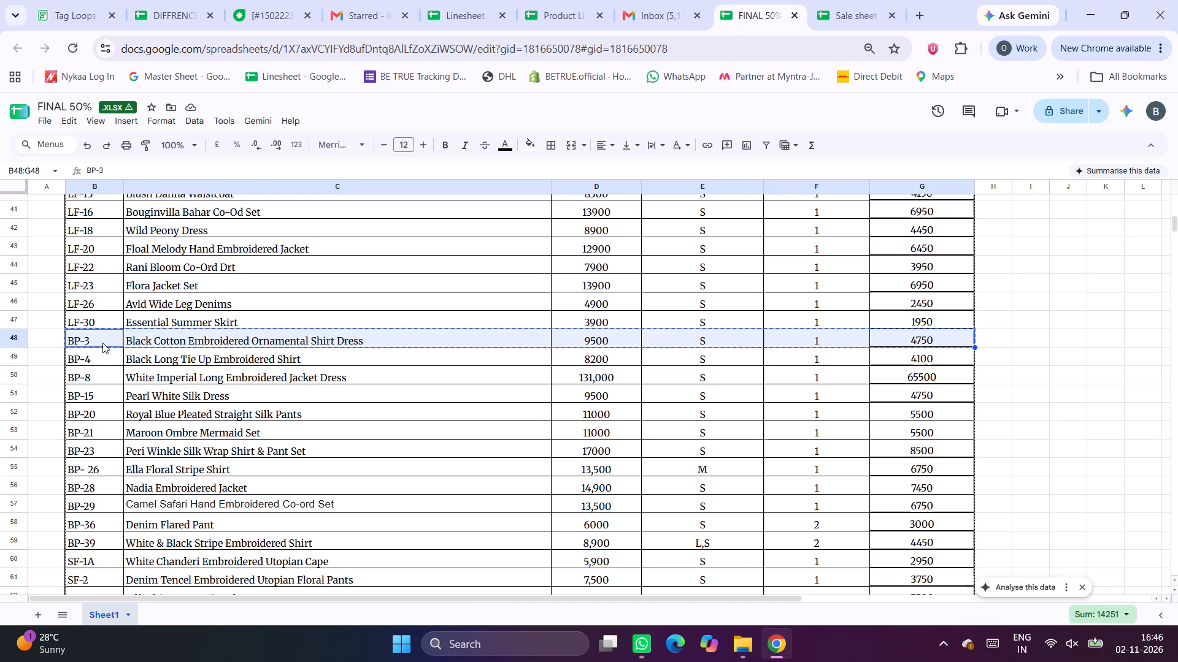
{"action": "left_click", "coordinate": [830, 0]}
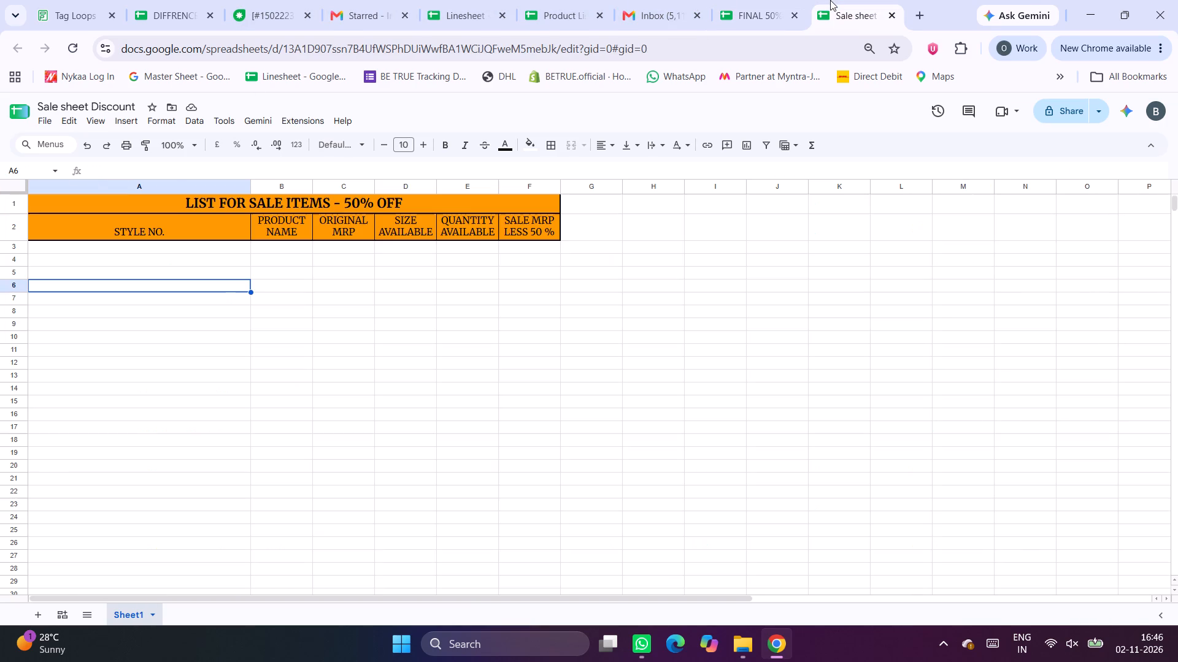
{"action": "left_click", "coordinate": [219, 253]}
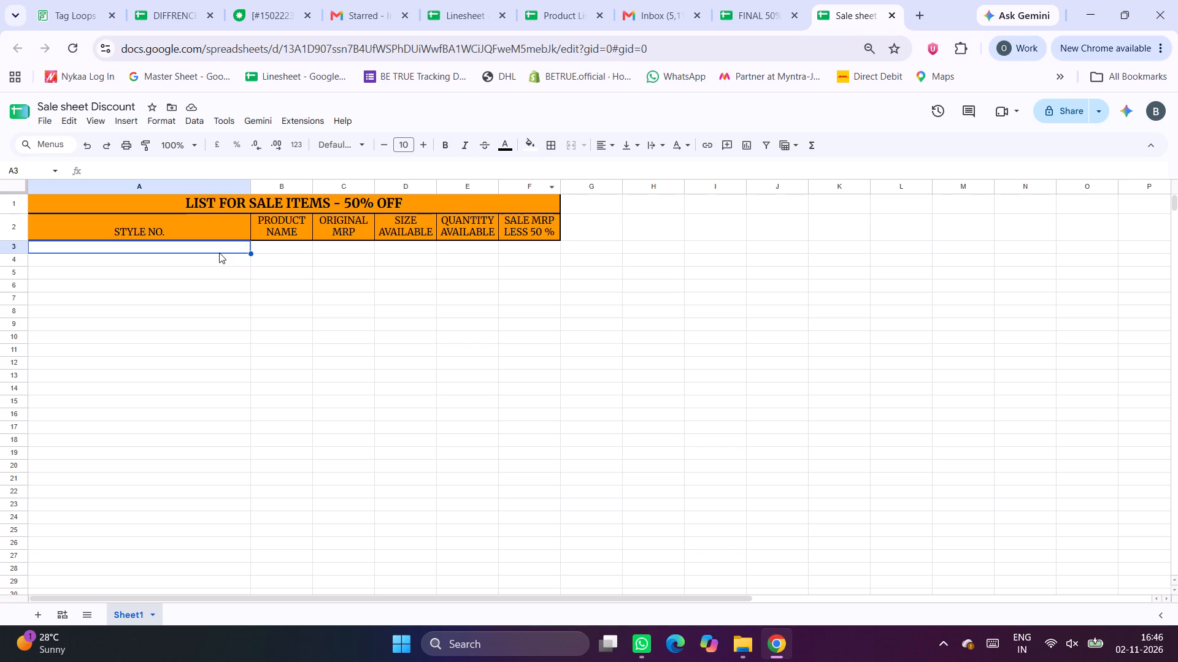
{"action": "key", "text": "ctrl+v"}
Copy the BP-4 and BP-8 rows from FINAL 50% into Sale sheet Discount, starting at cell A4.
{"action": "left_click", "coordinate": [70, 328]}
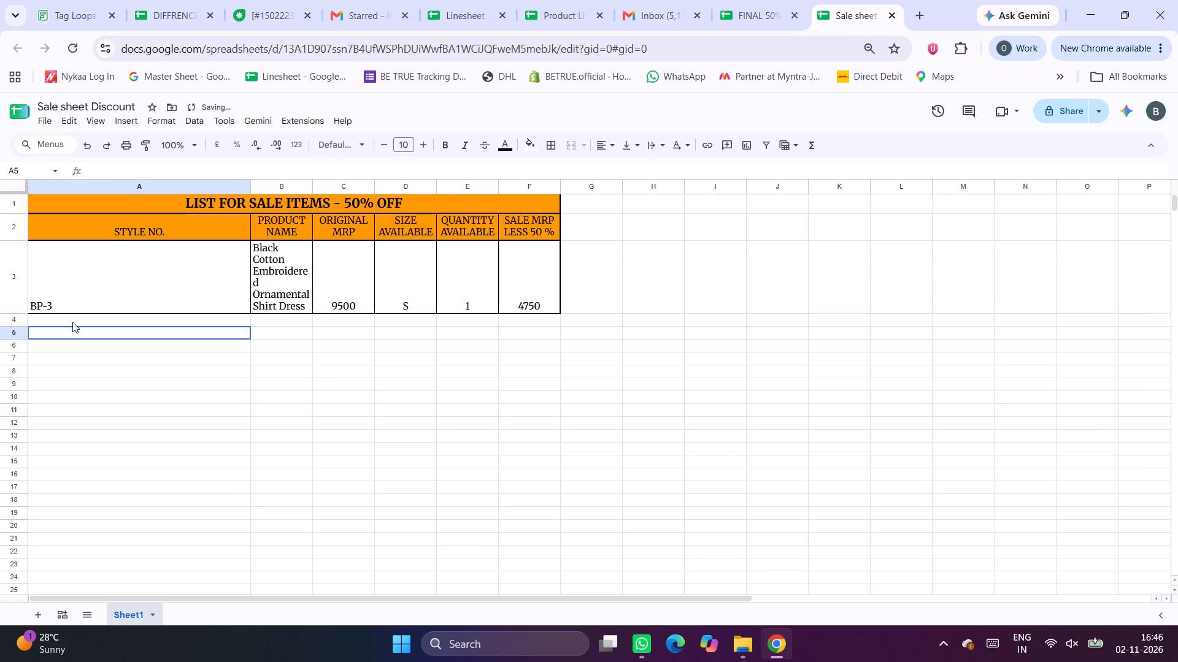
{"action": "left_click", "coordinate": [72, 322]}
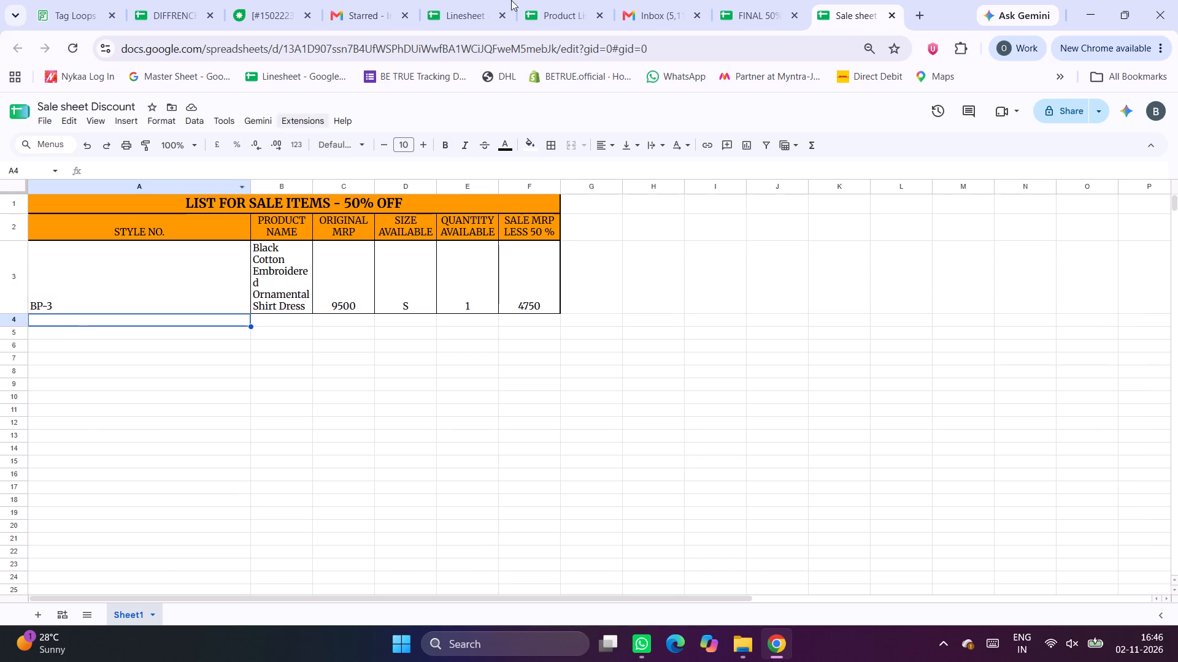
{"action": "left_click", "coordinate": [769, 0]}
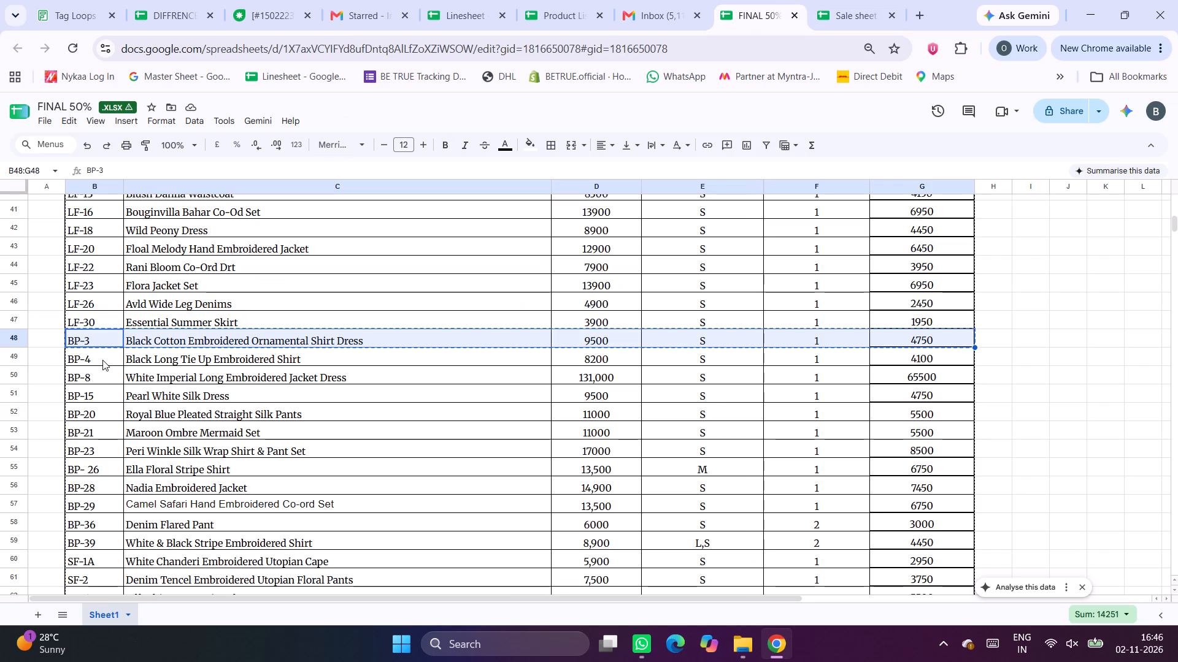
{"action": "left_click_drag", "start_coordinate": [102, 360], "coordinate": [664, 371]}
{"action": "key", "text": "shift+Right"}
{"action": "key", "text": "shift+Right"}
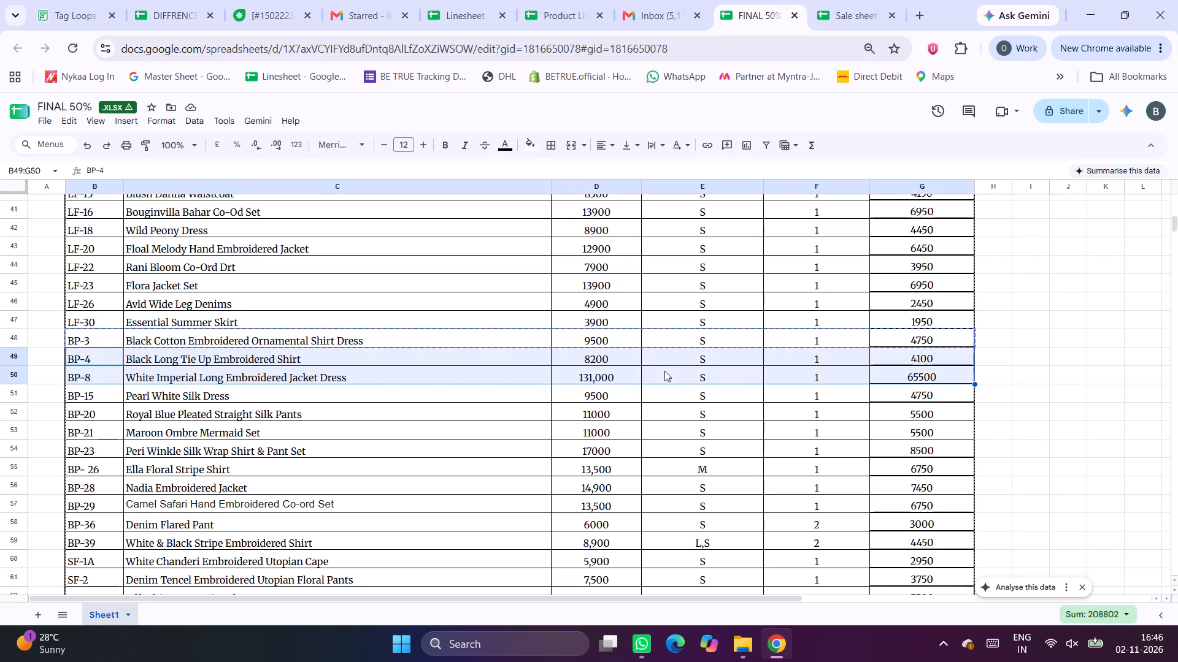
{"action": "key", "text": "ctrl+c"}
{"action": "left_click", "coordinate": [869, 0]}
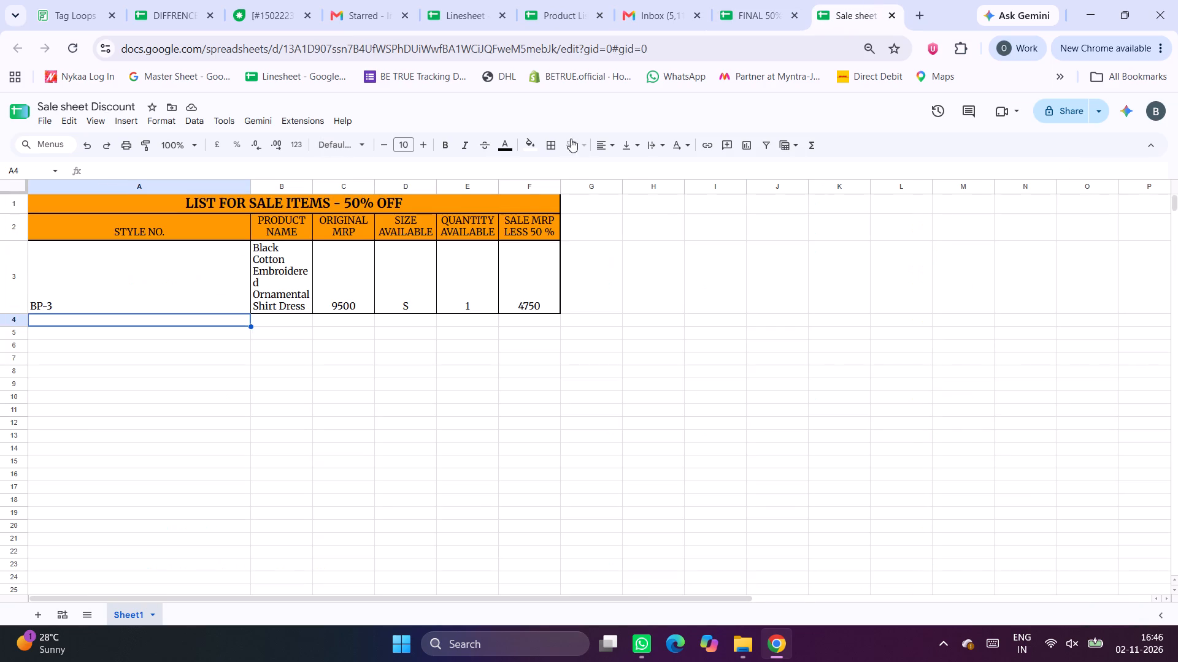
{"action": "key", "text": "ctrl+v"}
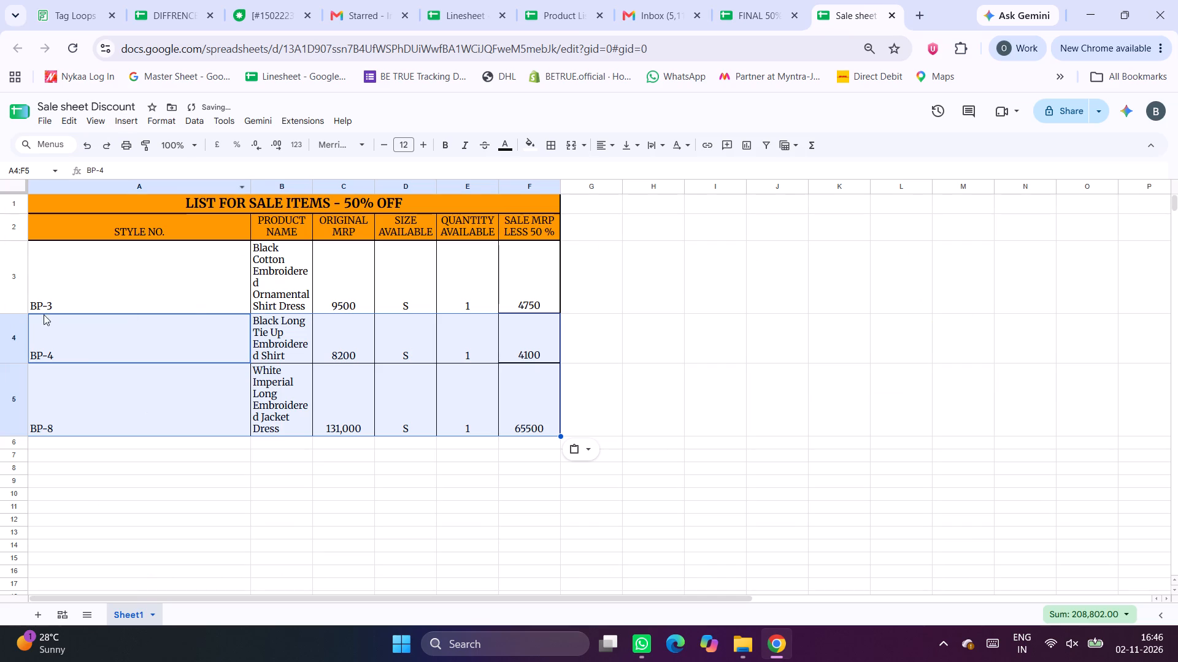
Reduce the height of row 3, which holds the BP-3 item.
{"action": "left_click_drag", "start_coordinate": [16, 313], "coordinate": [33, 275]}
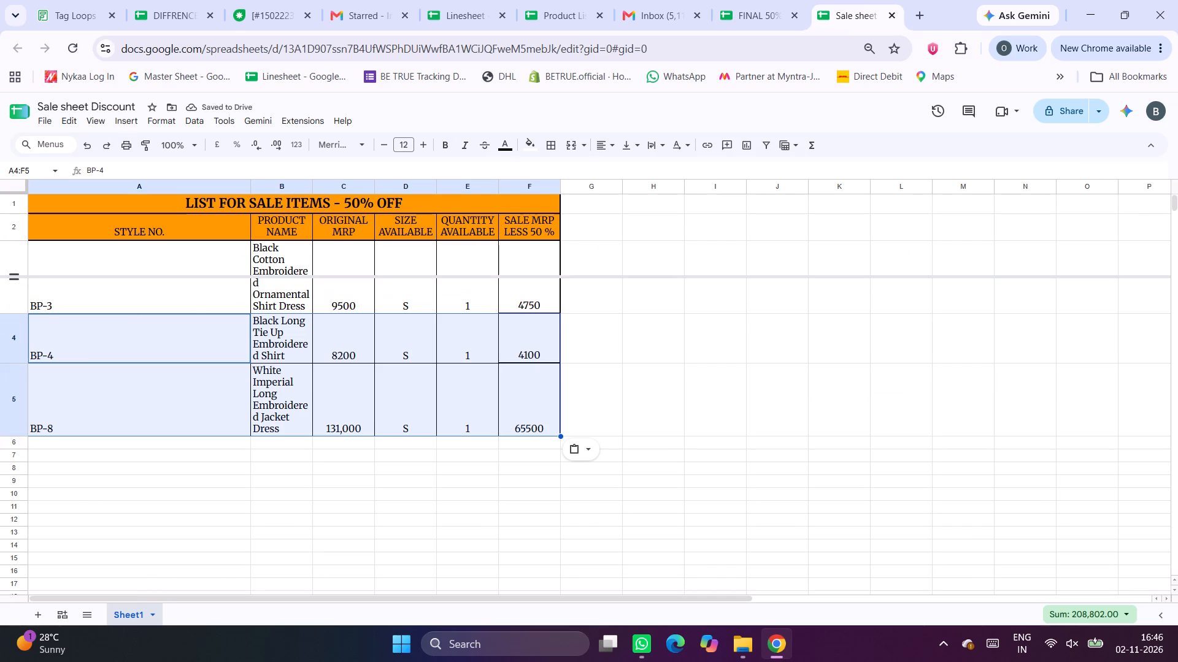
{"action": "left_click_drag", "start_coordinate": [33, 275], "coordinate": [34, 276]}
Set the text wrapping of the product names in B3:B5 to overflow.
{"action": "left_click", "coordinate": [277, 256]}
{"action": "left_click_drag", "start_coordinate": [277, 256], "coordinate": [272, 361]}
{"action": "left_click", "coordinate": [656, 141]}
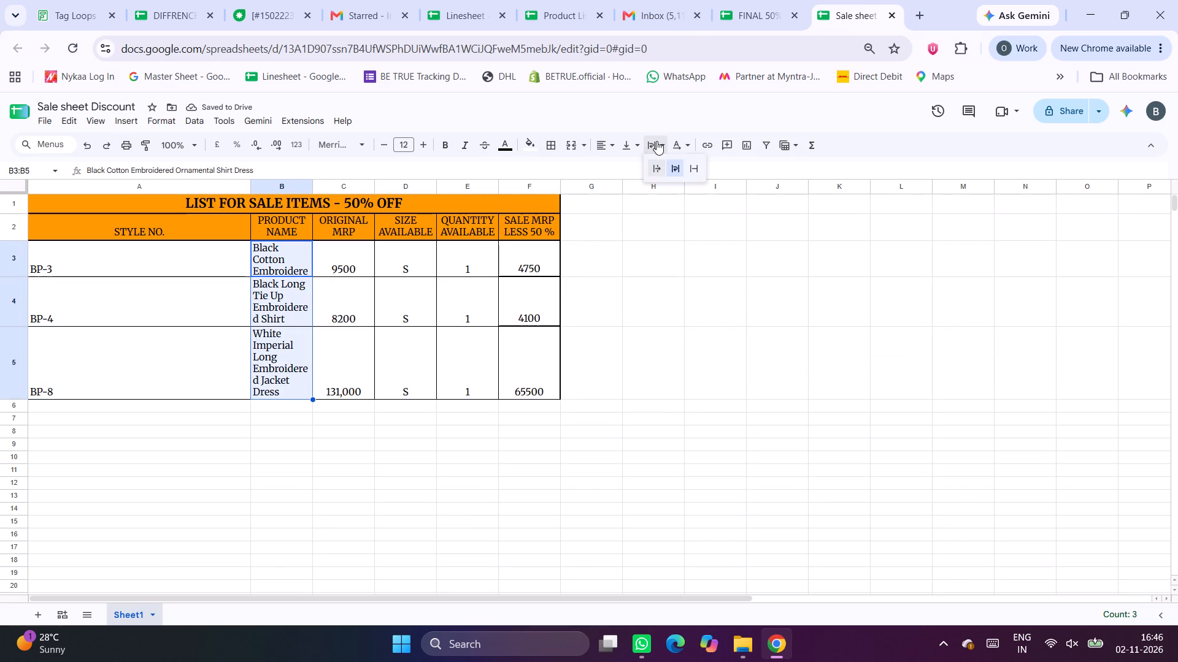
{"action": "left_click", "coordinate": [660, 170]}
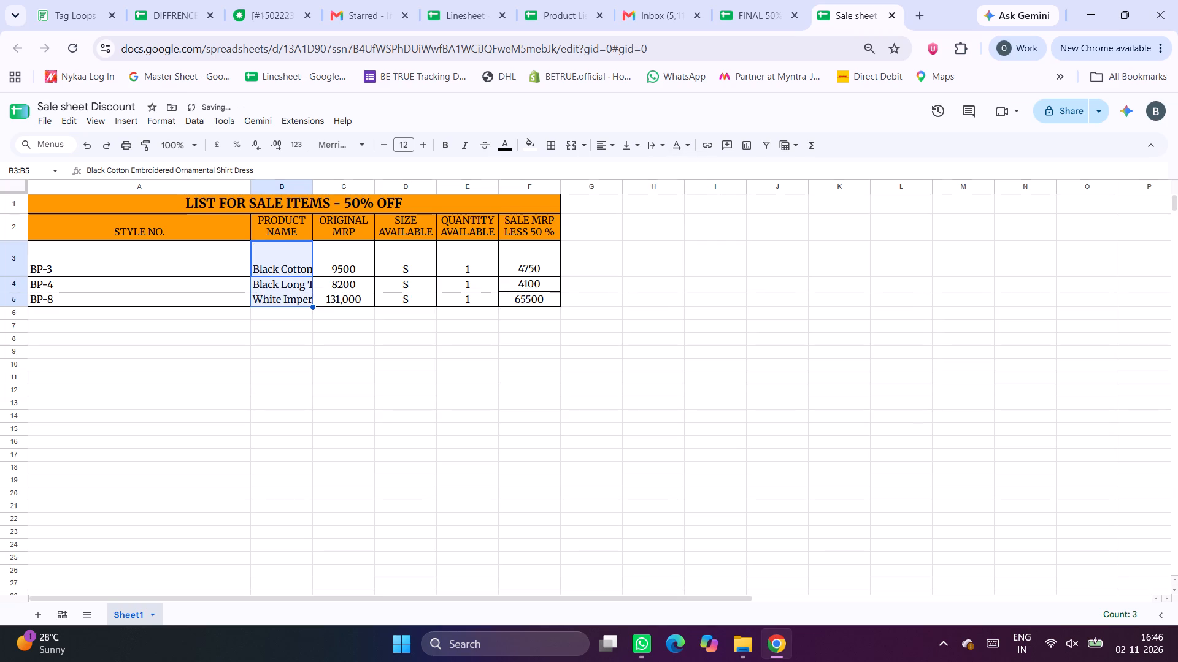
Copy the BP-21, BP-23 and BP- 26 rows from FINAL 50% into Sale sheet Discount, starting at cell A6.
{"action": "left_click", "coordinate": [322, 466]}
{"action": "left_click", "coordinate": [88, 311]}
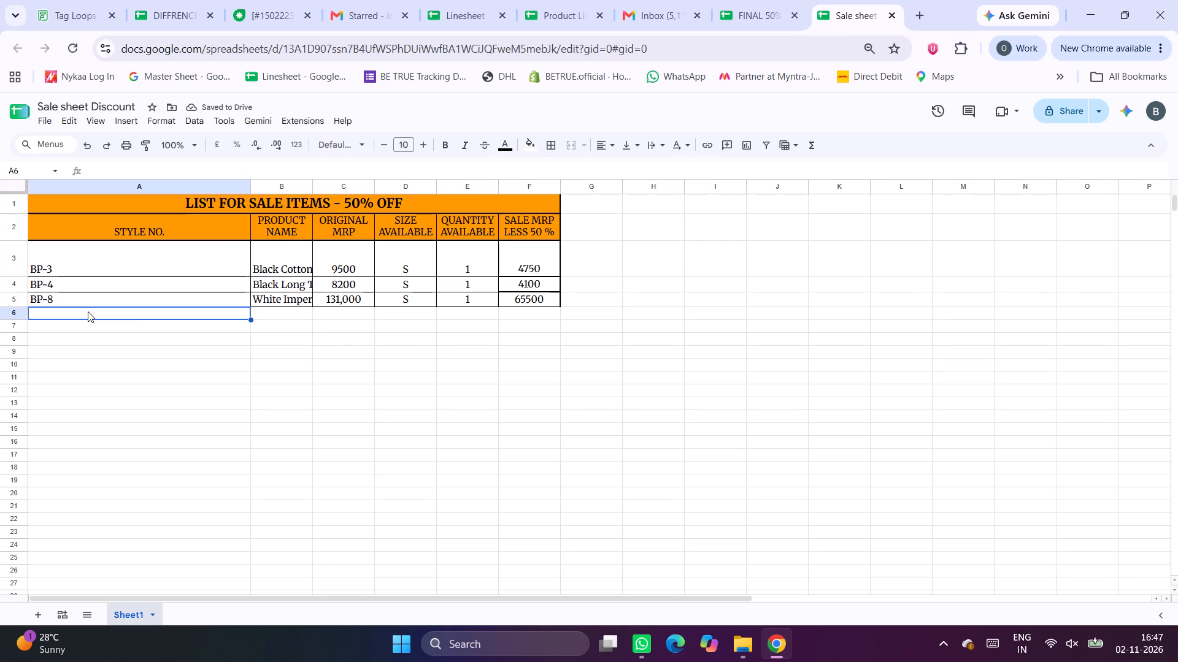
{"action": "left_click", "coordinate": [754, 0]}
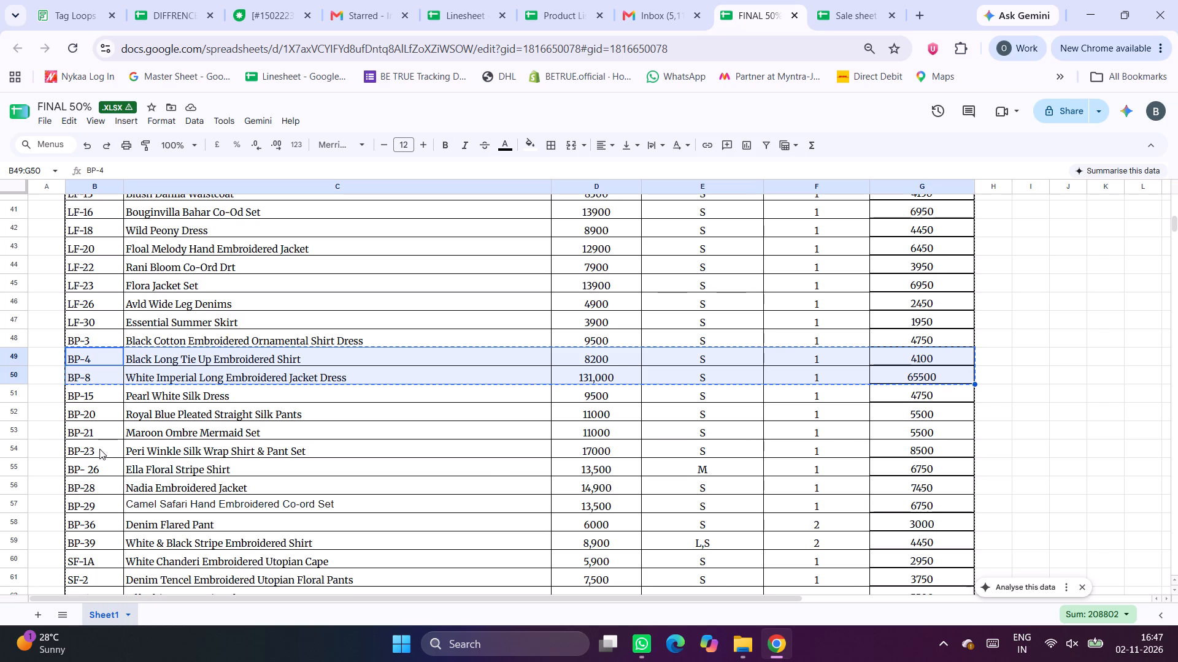
{"action": "left_click_drag", "start_coordinate": [99, 432], "coordinate": [99, 465]}
{"action": "key", "text": "shift+Right"}
{"action": "key", "text": "shift+Right"}
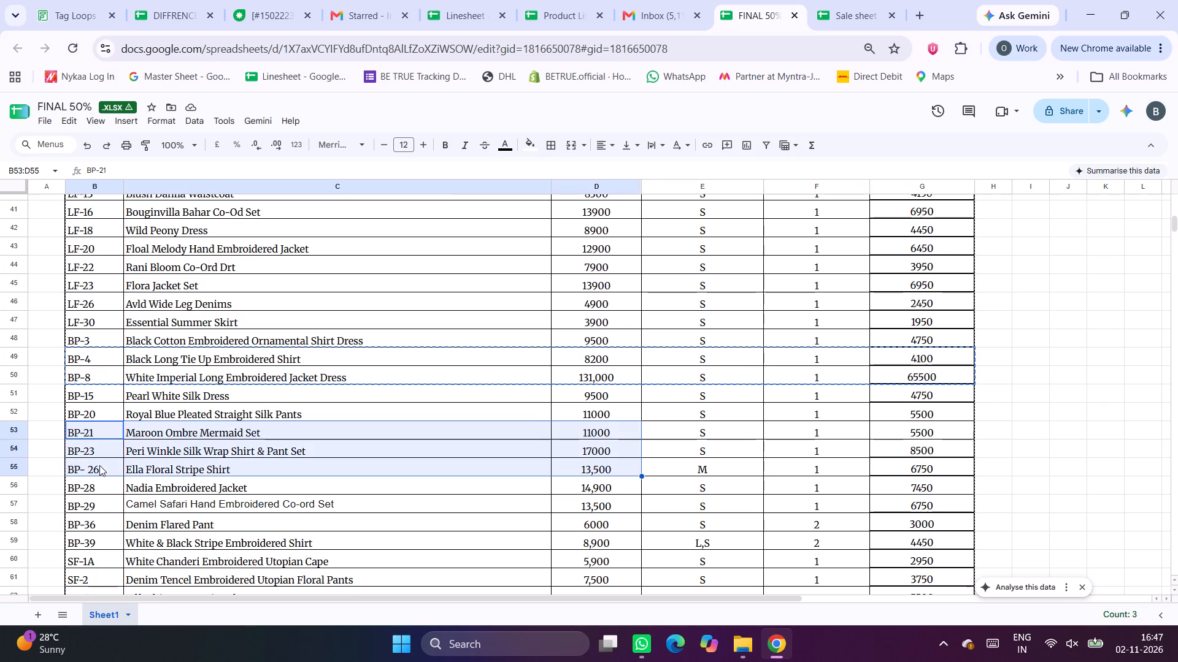
{"action": "key", "text": "shift+Right"}
{"action": "key", "text": "shift+Right"}
{"action": "key", "text": "shift+Right"}
{"action": "key", "text": "ctrl+c"}
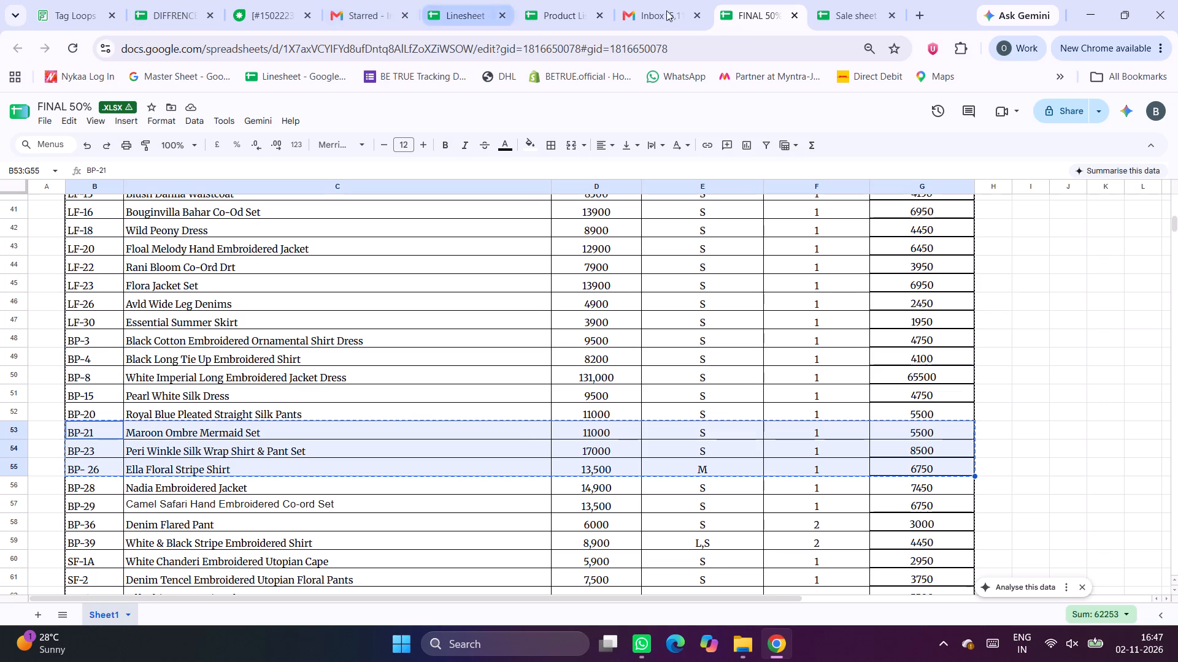
{"action": "left_click", "coordinate": [891, 0]}
{"action": "key", "text": "ctrl+v"}
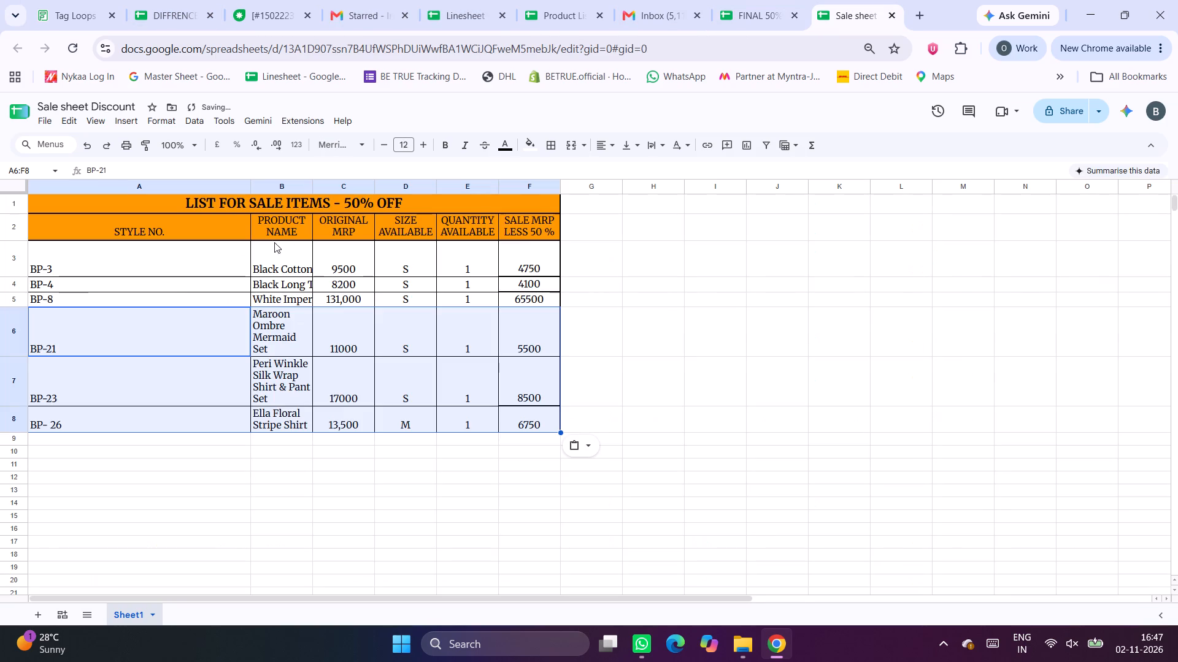
Copy the formatting of row 3 onto rows 6 to 15 with Paint format.
{"action": "left_click", "coordinate": [134, 283]}
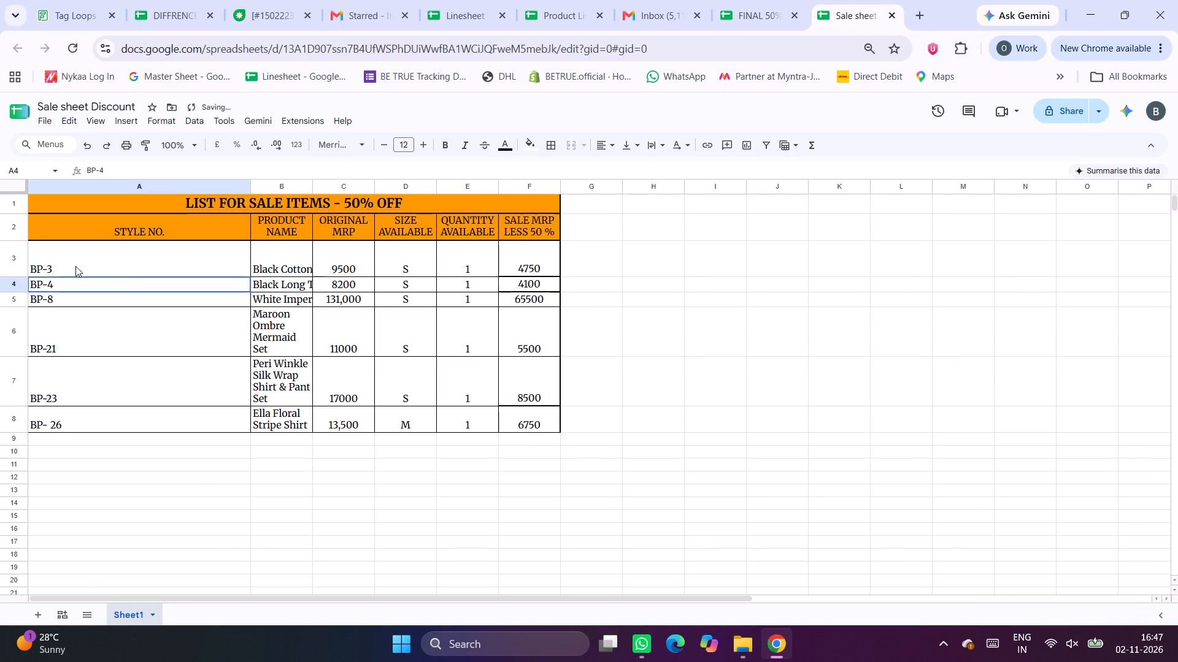
{"action": "left_click", "coordinate": [10, 265]}
{"action": "left_click", "coordinate": [145, 141]}
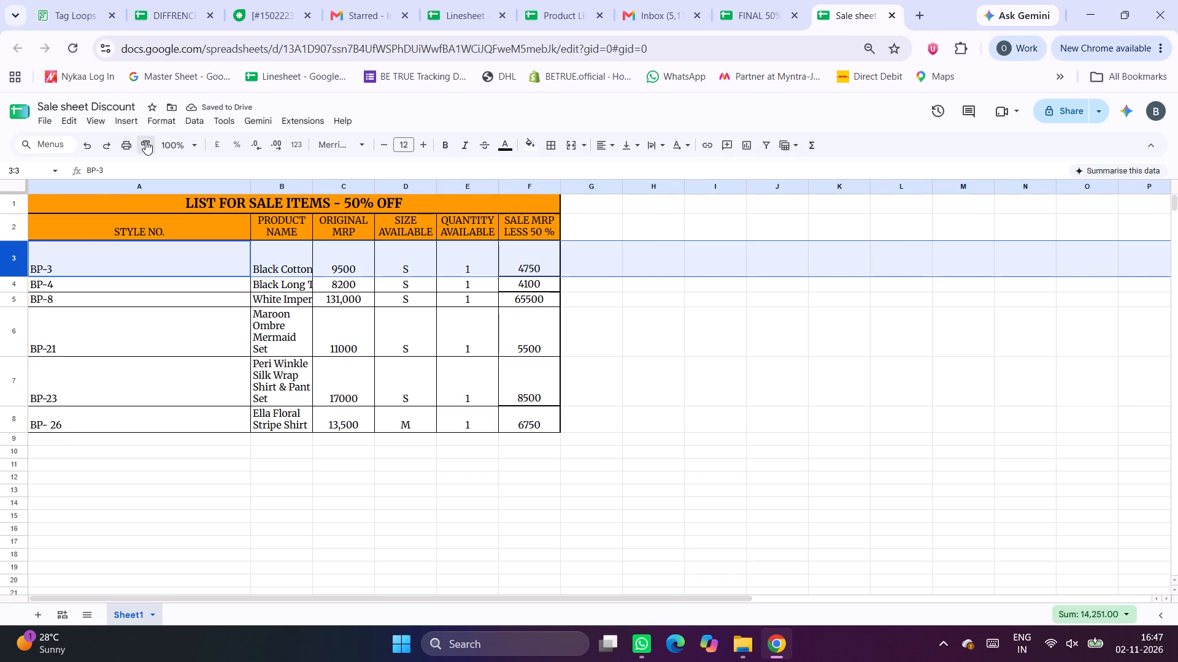
{"action": "left_click_drag", "start_coordinate": [20, 338], "coordinate": [393, 517]}
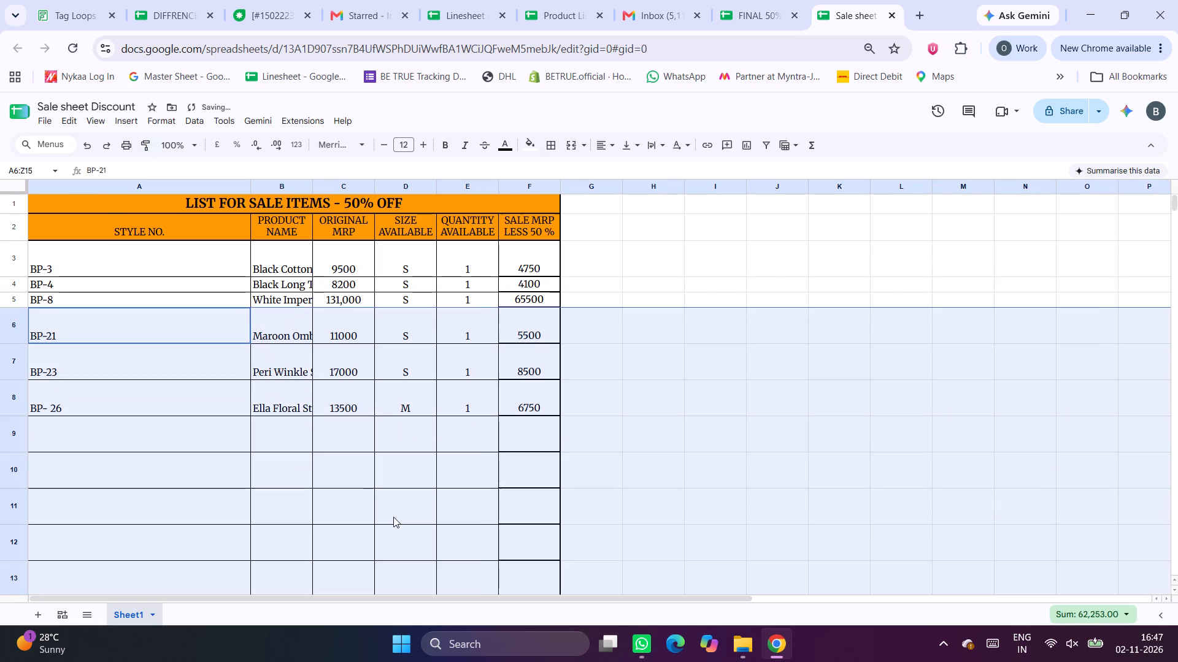
{"action": "left_click", "coordinate": [648, 435]}
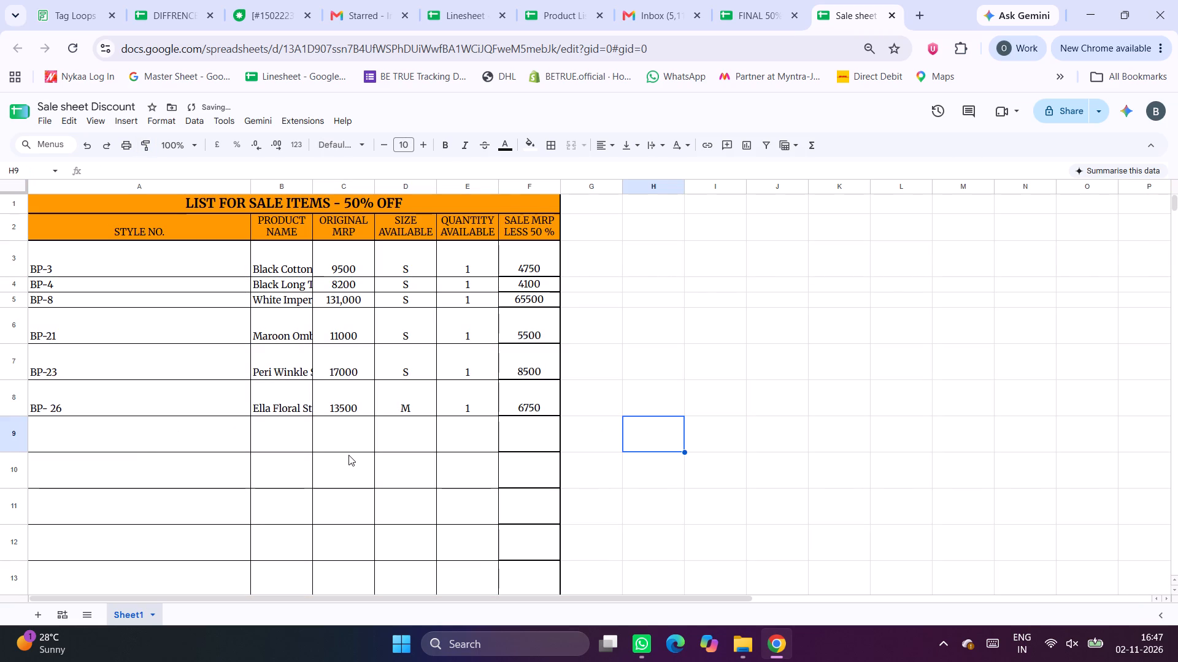
{"action": "left_click", "coordinate": [348, 455]}
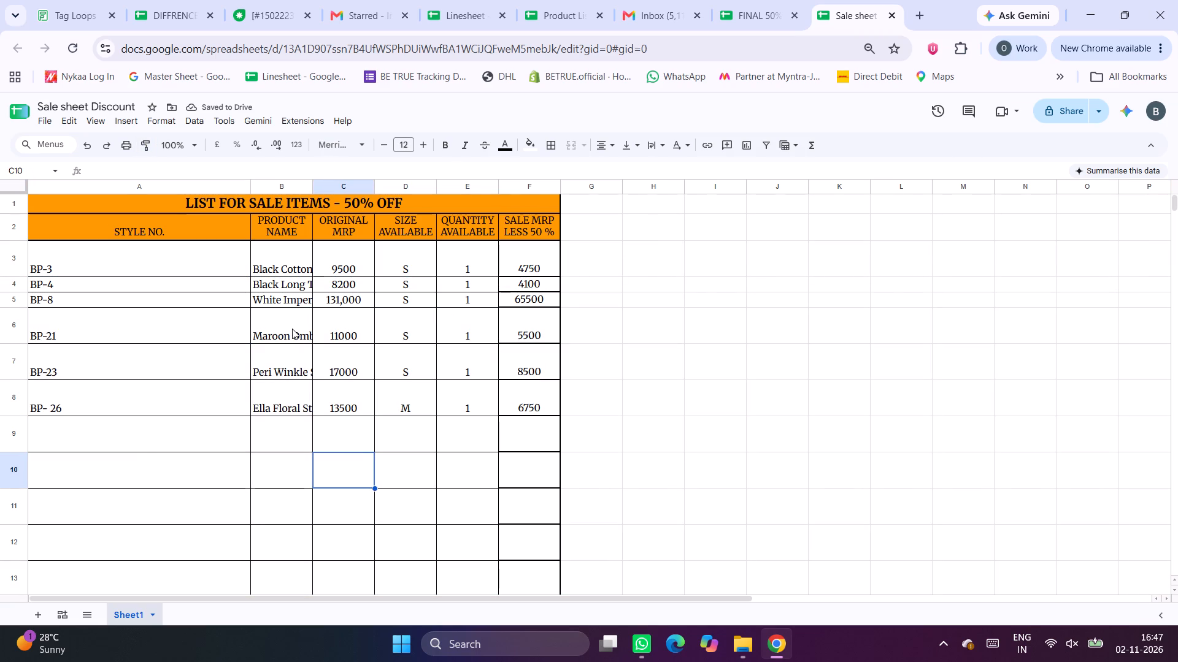
Reduce the height of row 6, which holds the BP-21 item.
{"action": "left_click", "coordinate": [292, 329]}
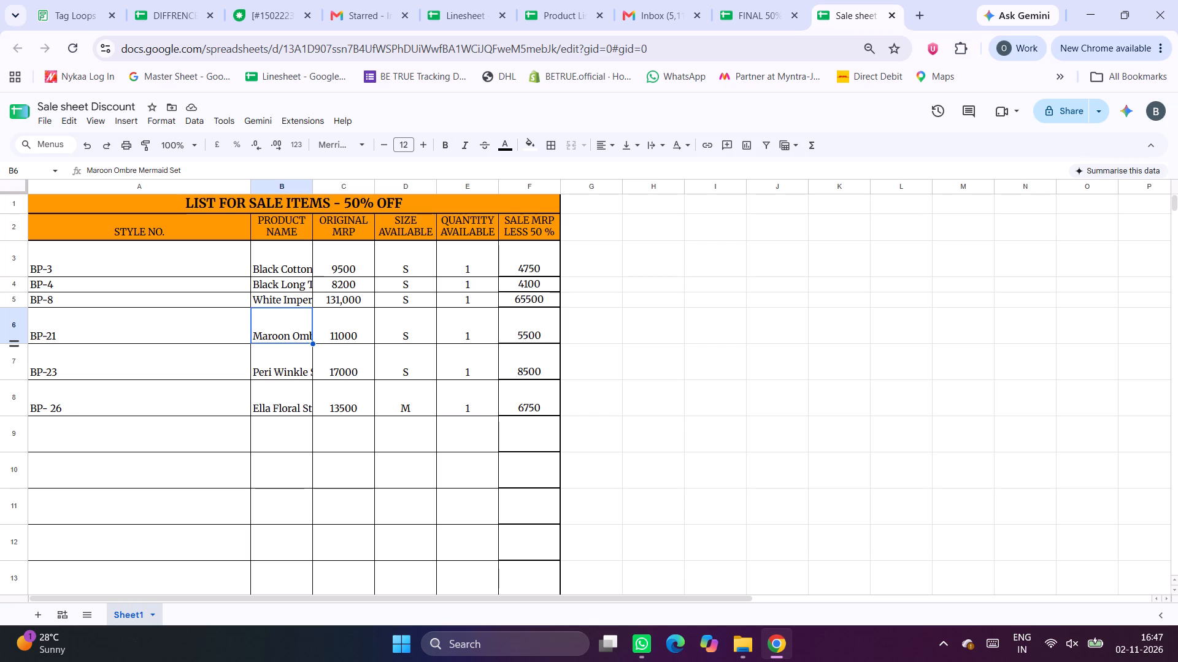
{"action": "left_click_drag", "start_coordinate": [14, 343], "coordinate": [16, 331]}
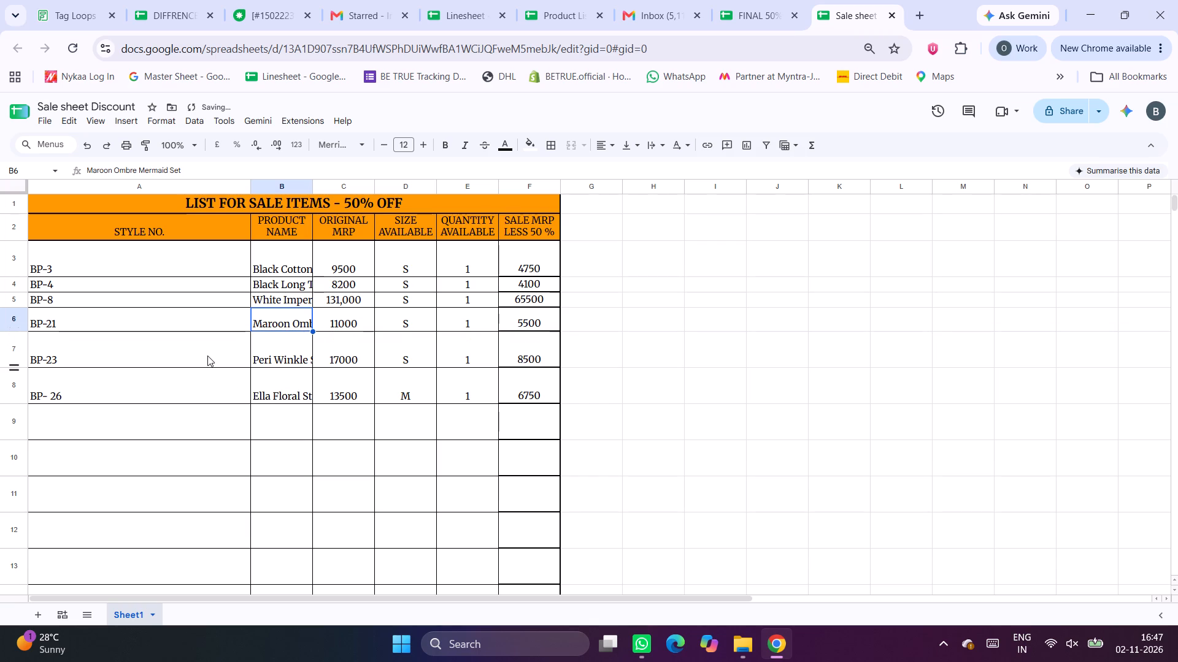
{"action": "left_click", "coordinate": [110, 386]}
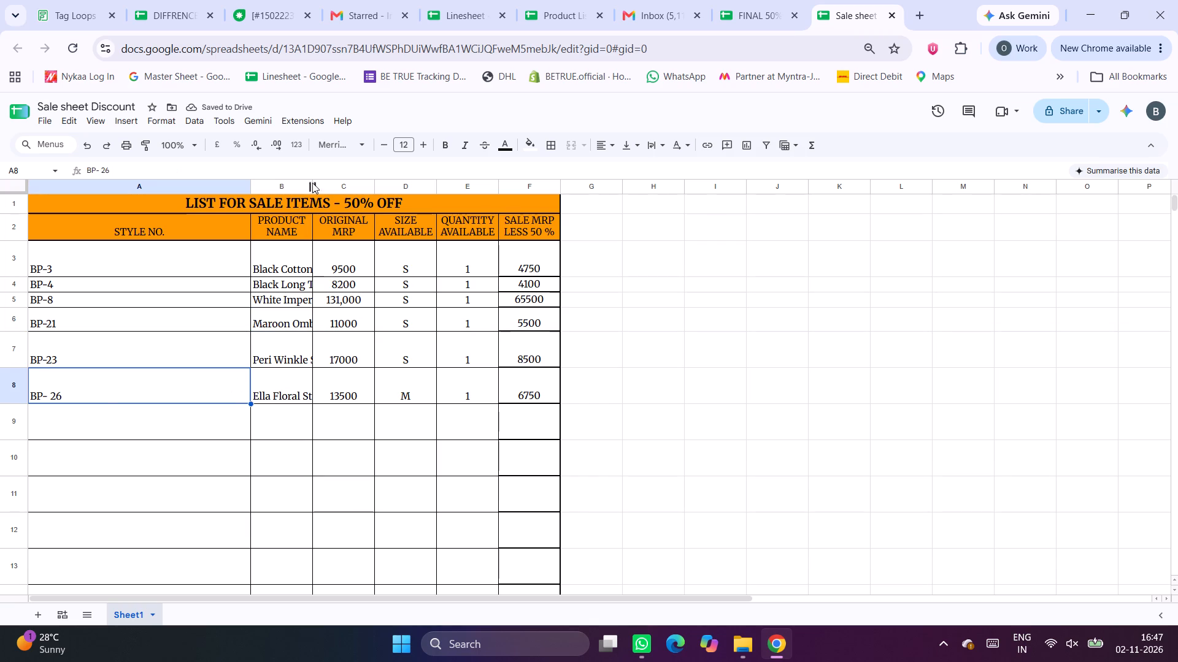
Widen the PRODUCT NAME column so that more of each product name fits.
{"action": "double_click", "coordinate": [310, 170]}
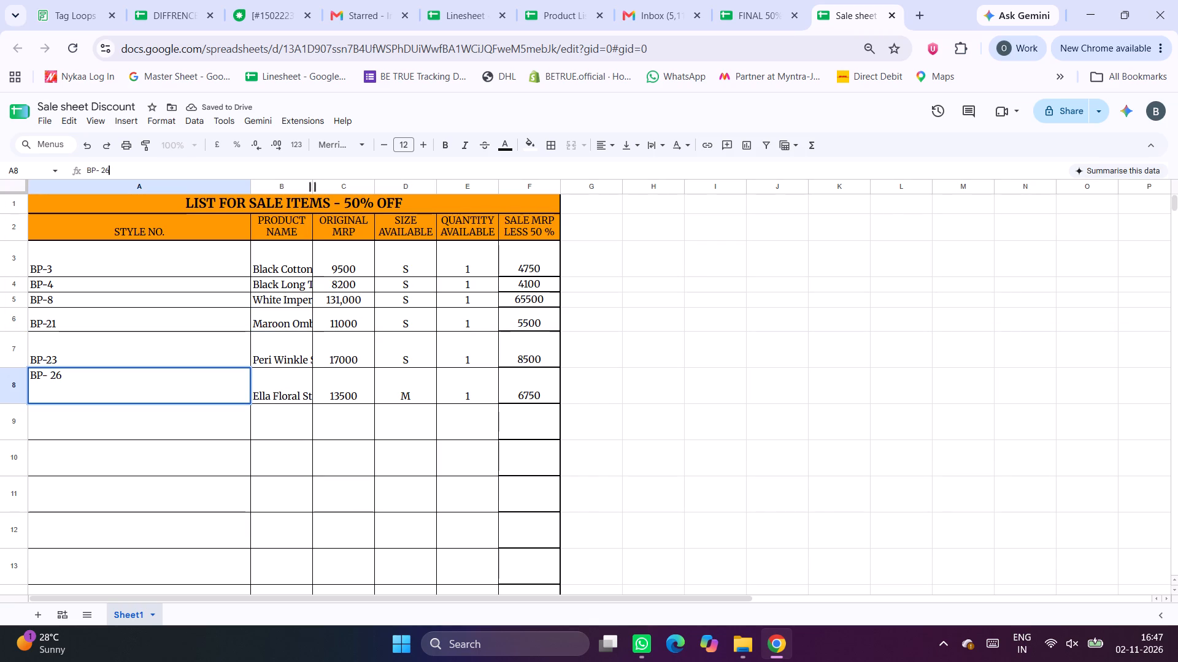
{"action": "left_click_drag", "start_coordinate": [312, 186], "coordinate": [448, 185]}
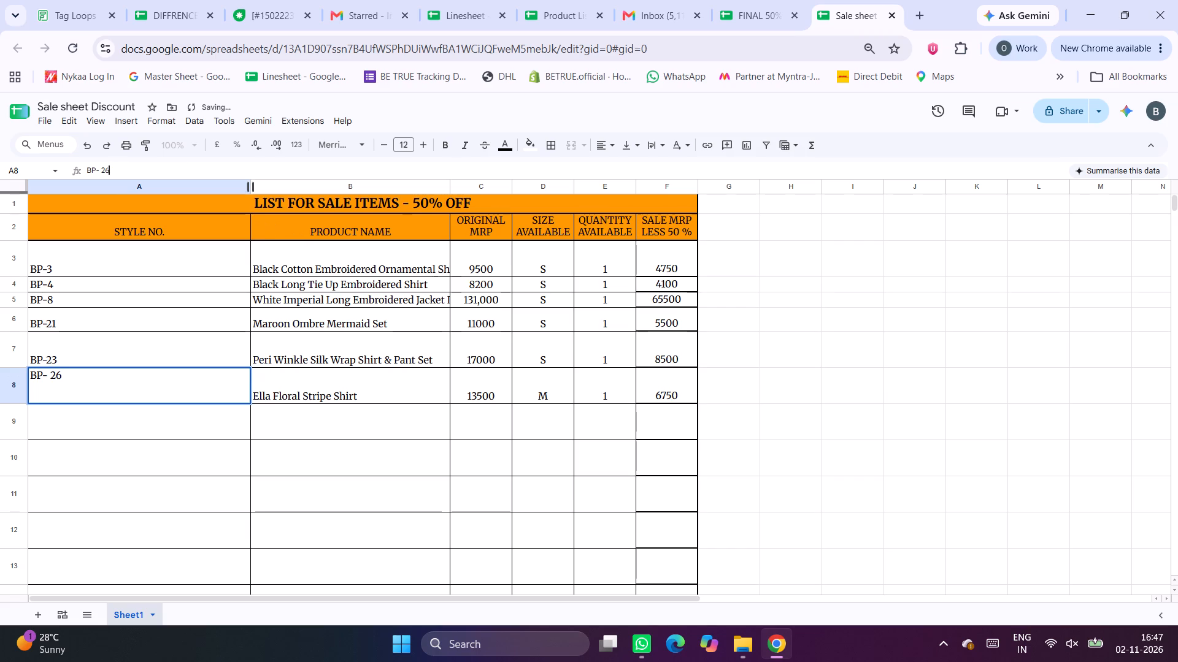
Narrow the STYLE NO. column to just fit the style codes.
{"action": "left_click_drag", "start_coordinate": [252, 191], "coordinate": [207, 189]}
{"action": "left_click_drag", "start_coordinate": [253, 183], "coordinate": [109, 189]}
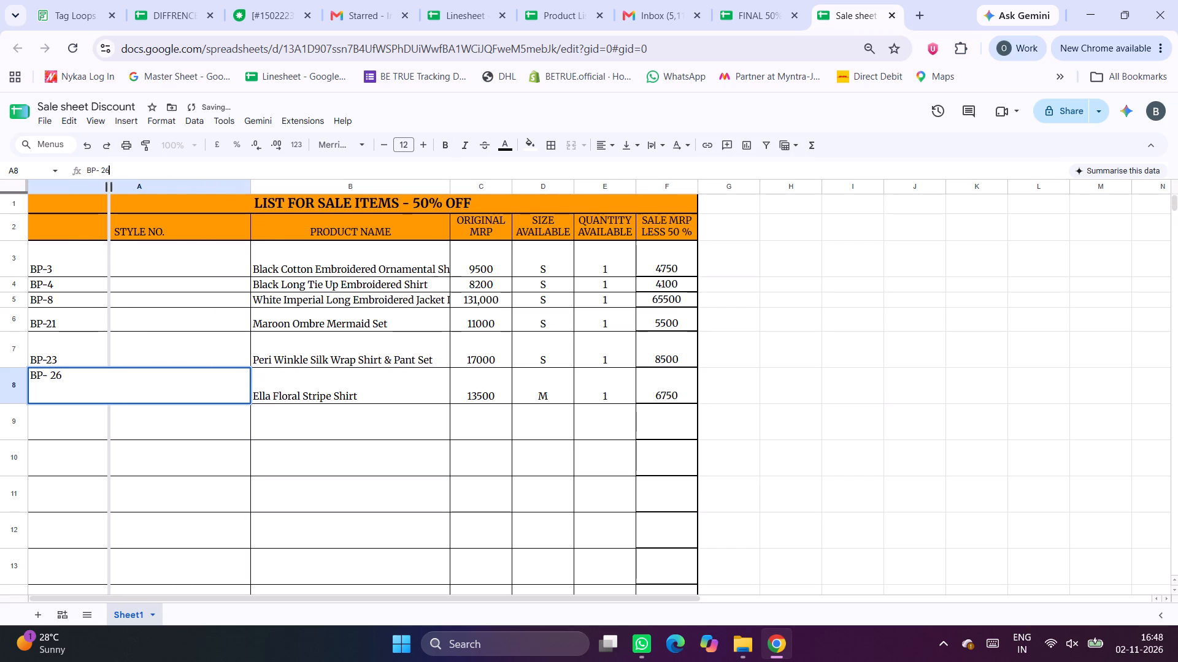
{"action": "left_click_drag", "start_coordinate": [109, 189], "coordinate": [75, 196]}
{"action": "left_click", "coordinate": [698, 388]}
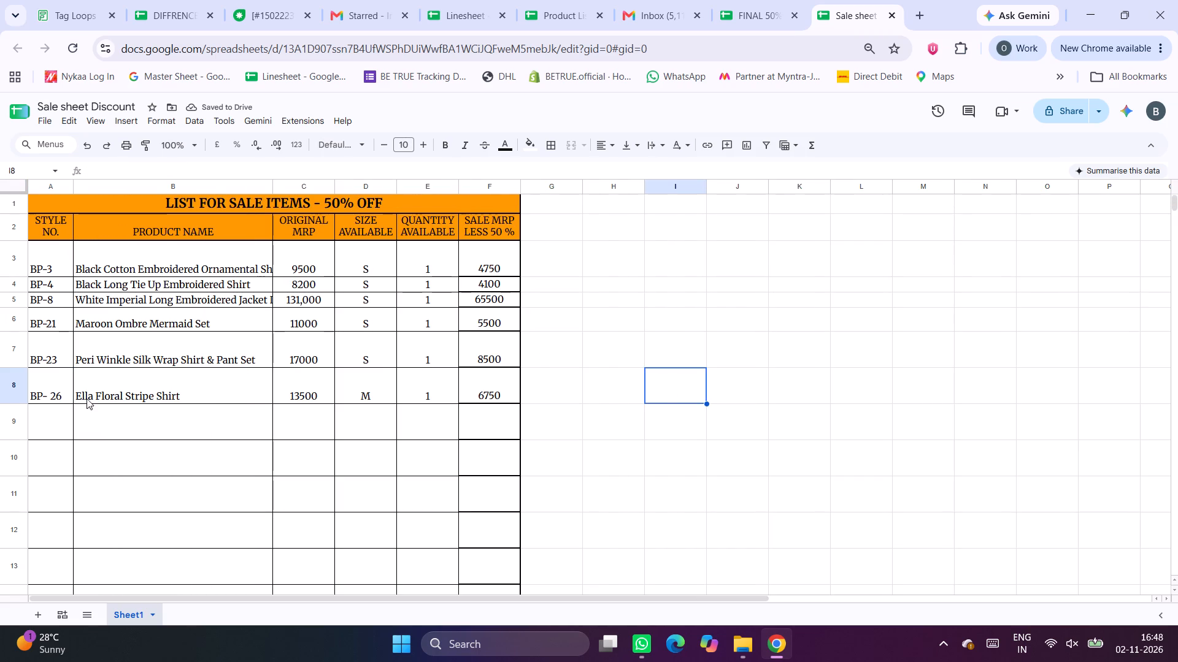
Look up the Ella Floral Stripe Shirt from row 8 on the AVLD website and open the matching shirt and pant set page.
{"action": "left_click", "coordinate": [131, 400]}
{"action": "key", "text": "ctrl+c"}
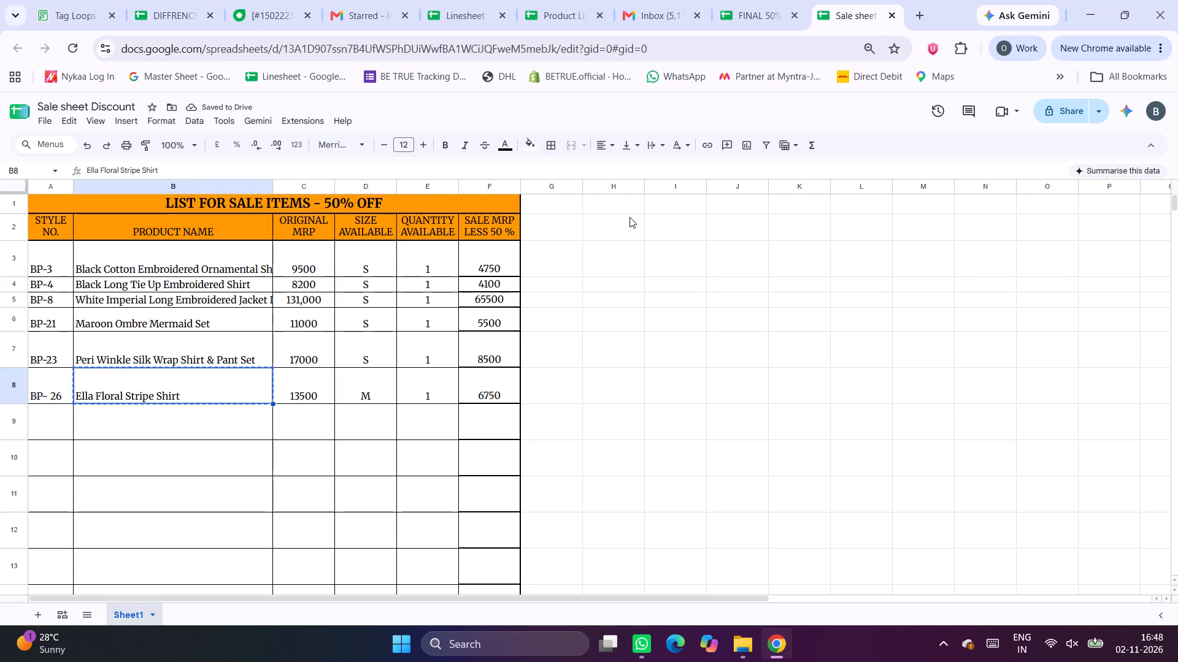
{"action": "left_click", "coordinate": [925, 15]}
{"action": "type", "text": "avld"}
{"action": "key", "text": "Return"}
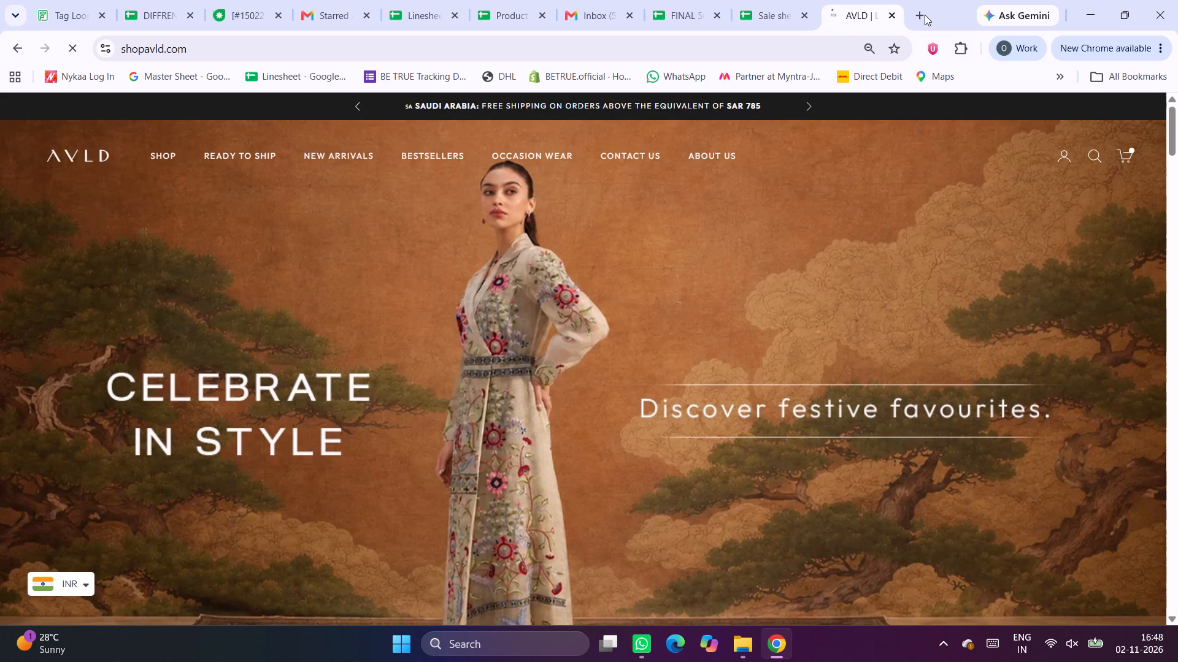
{"action": "left_click", "coordinate": [1096, 149]}
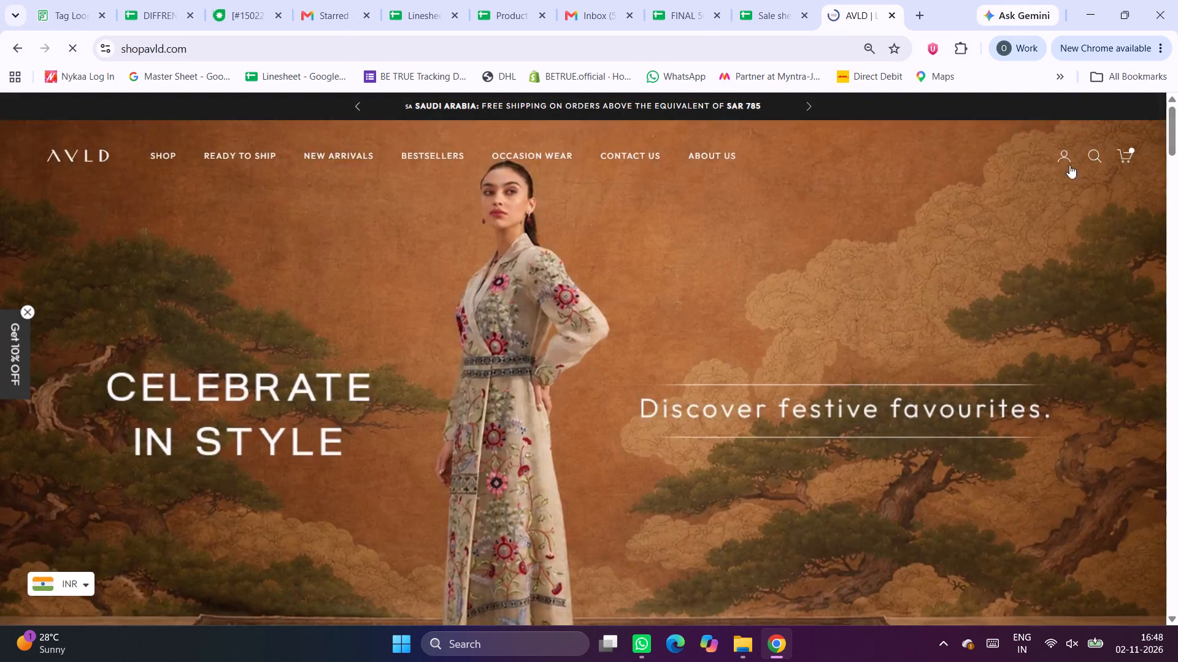
{"action": "left_click", "coordinate": [1097, 154]}
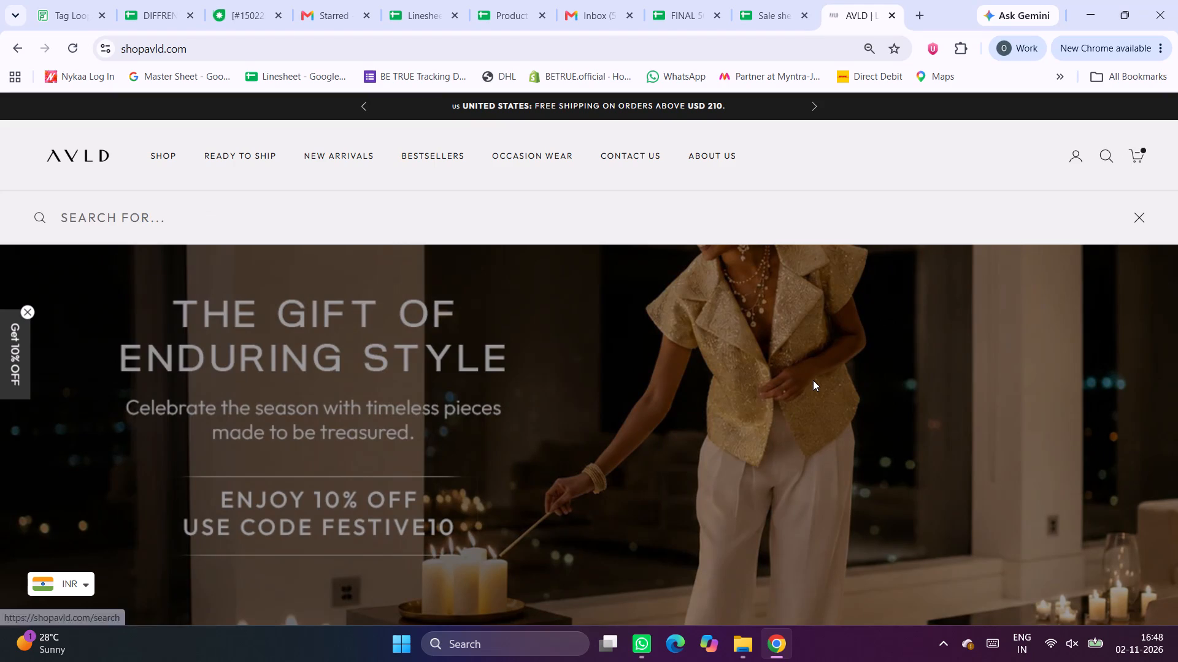
{"action": "key", "text": "ctrl+v"}
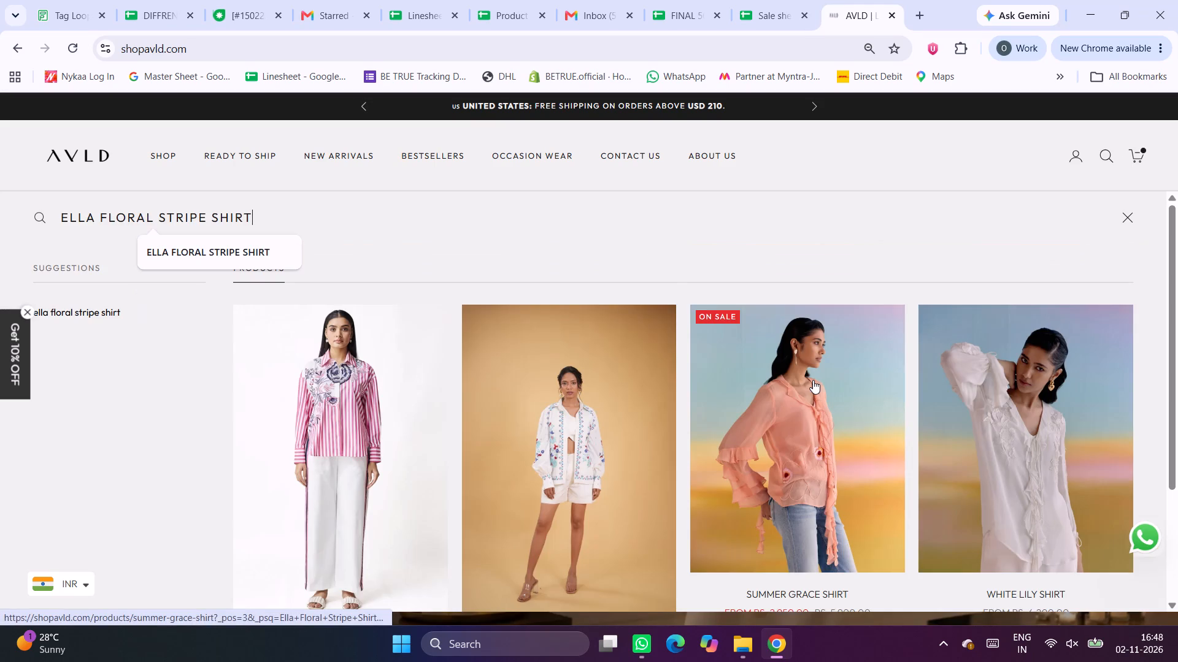
{"action": "left_click", "coordinate": [344, 430]}
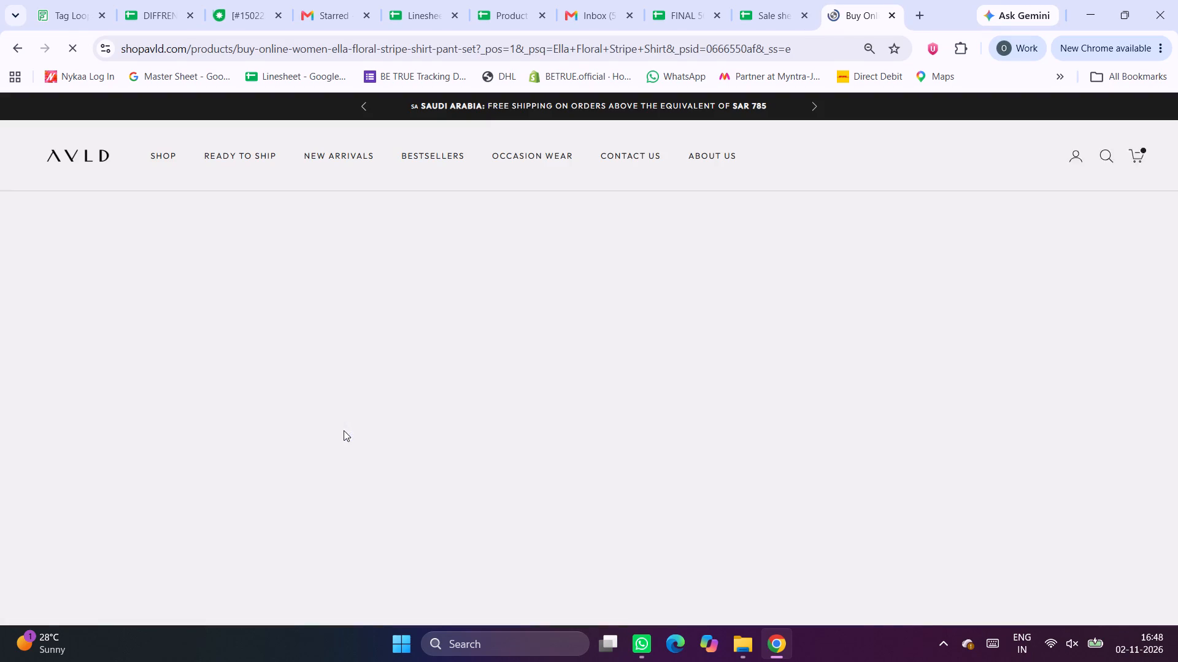
Copy the BP-29 Camel Safari Hand Embroidered Co-ord Set row from the FINAL 50% list into row 9 of Sale sheet Discount.
{"action": "left_click", "coordinate": [777, 0]}
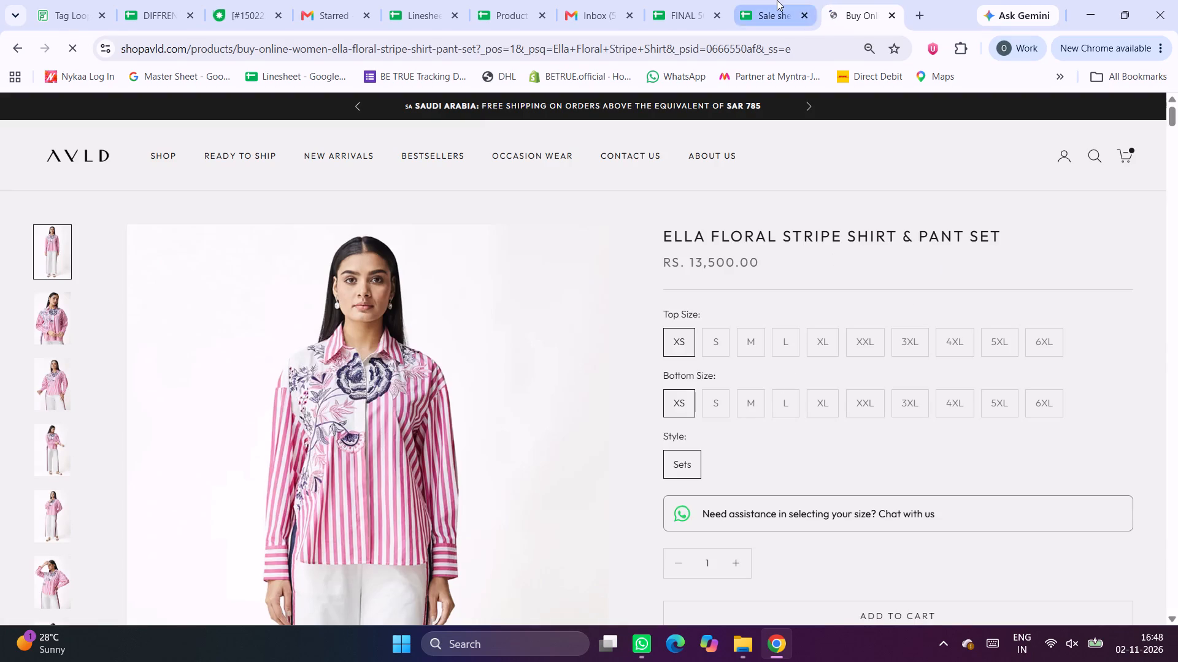
{"action": "left_click", "coordinate": [44, 416]}
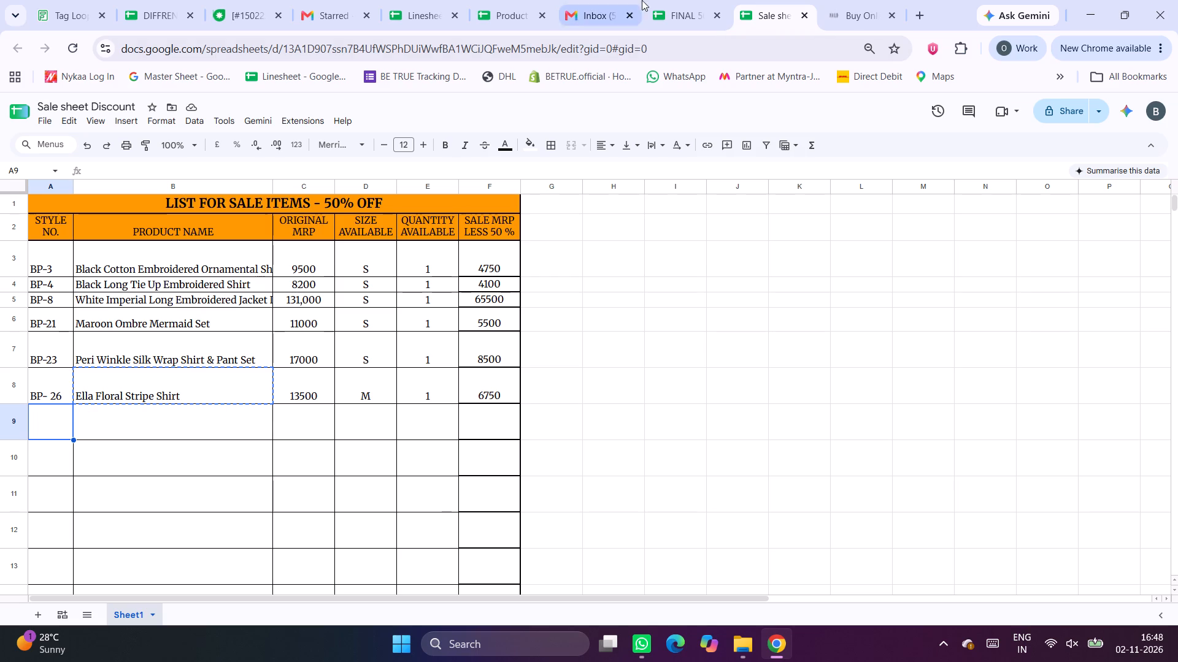
{"action": "left_click", "coordinate": [696, 0]}
{"action": "left_click", "coordinate": [94, 506]}
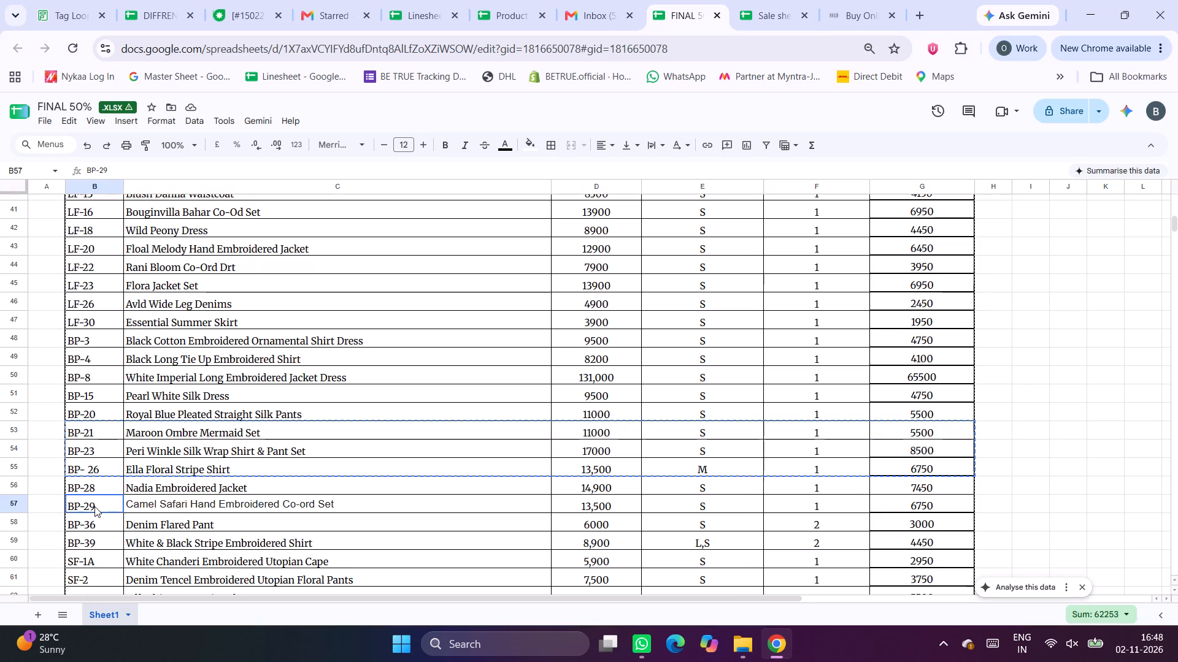
{"action": "key", "text": "shift+Right"}
{"action": "key", "text": "shift+Right"}
{"action": "key", "text": "shift+Right"}
{"action": "key", "text": "shift+Right"}
{"action": "key", "text": "shift+Right"}
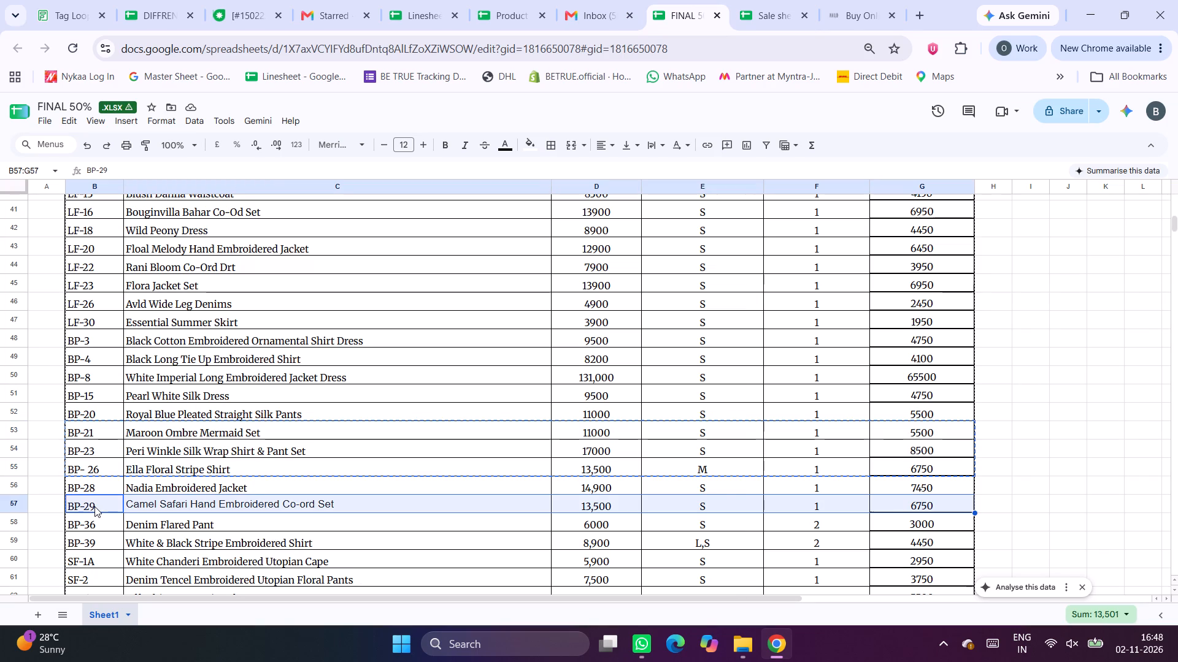
{"action": "key", "text": "ctrl+c"}
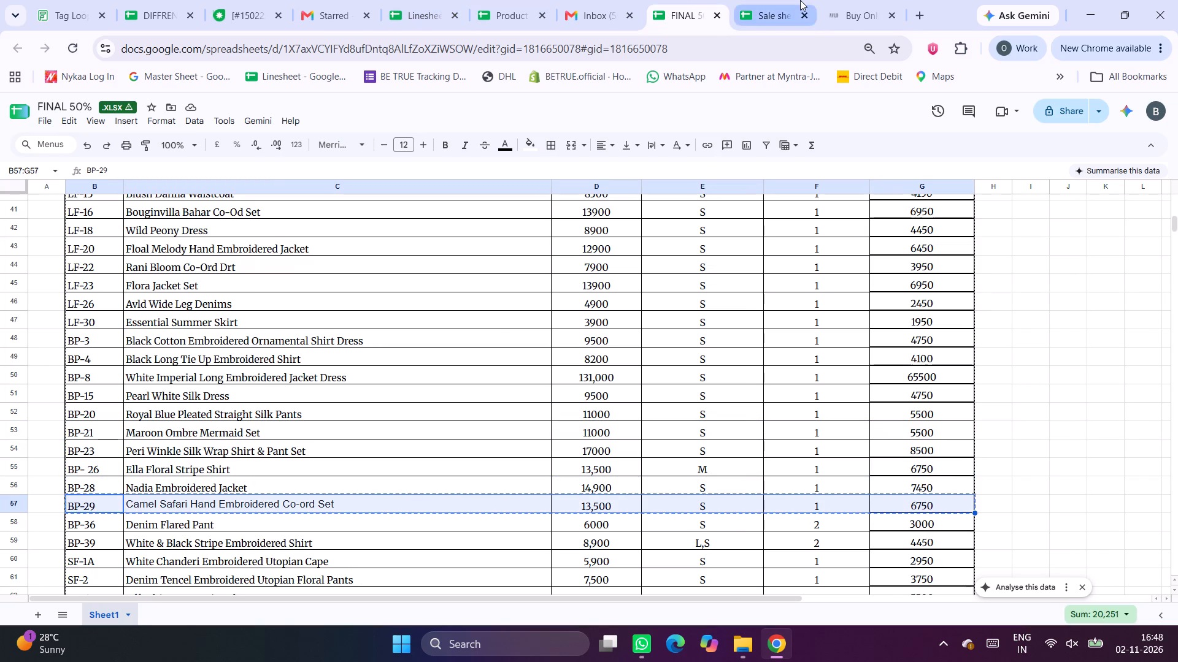
{"action": "left_click", "coordinate": [800, 0]}
{"action": "key", "text": "ctrl+v"}
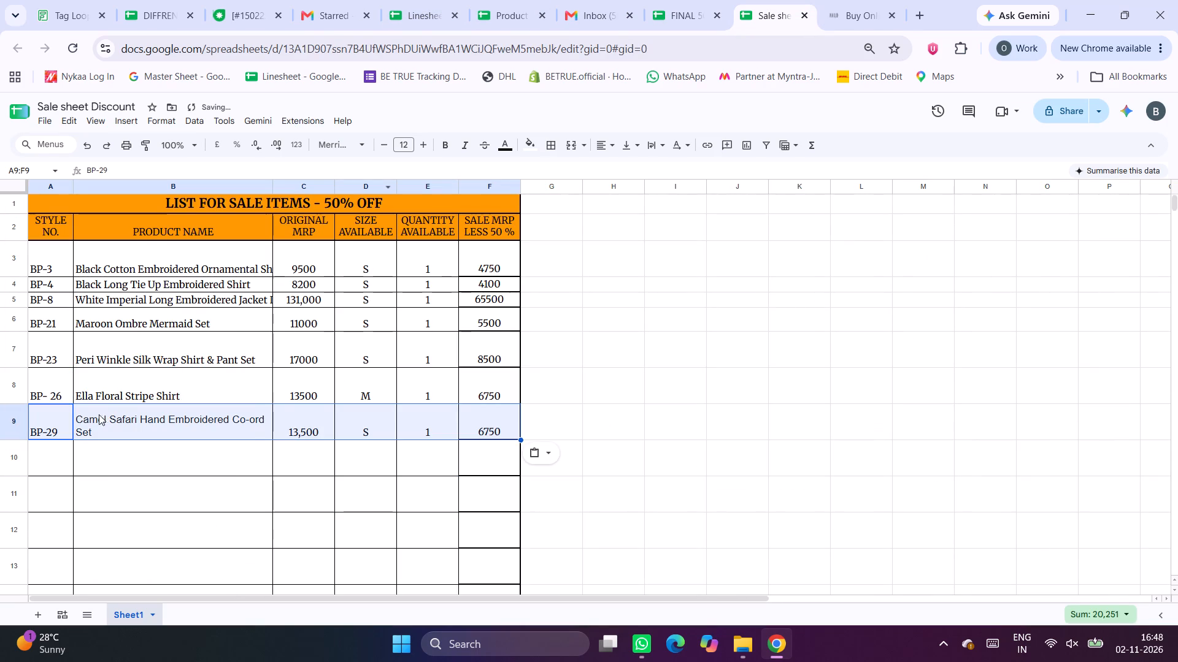
Copy the MI 2 (B) and MI-3 item rows from the FINAL 50% list into rows 10 and 11 of Sale sheet Discount.
{"action": "left_click", "coordinate": [47, 462]}
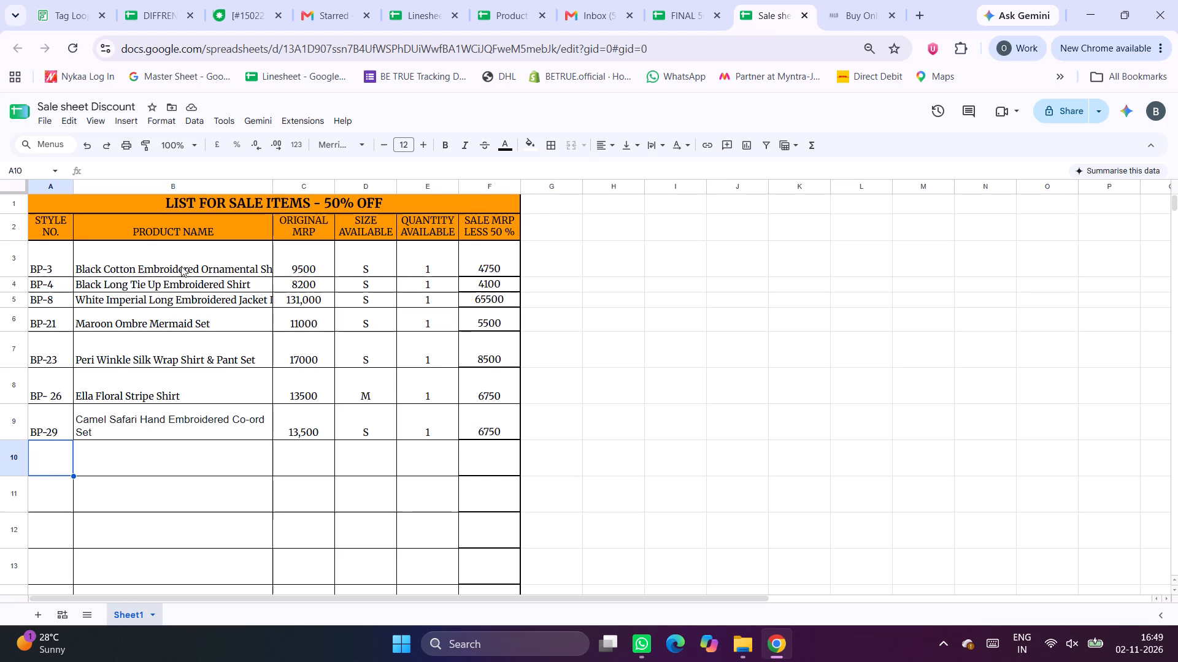
{"action": "left_click", "coordinate": [664, 0]}
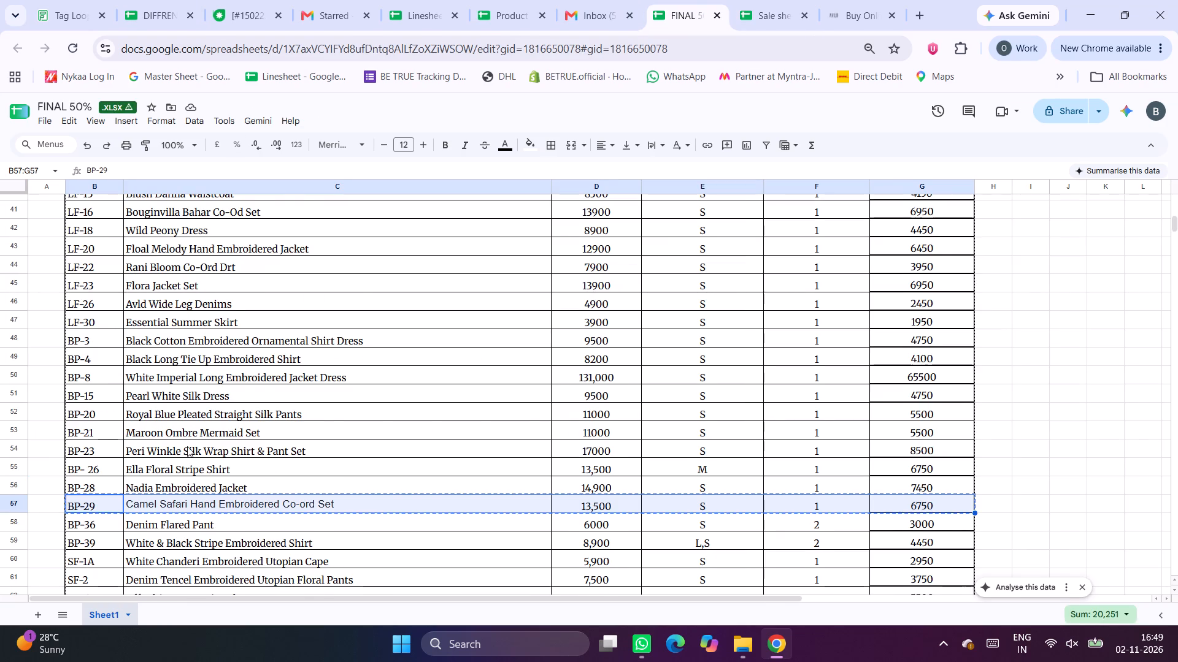
{"action": "scroll", "coordinate": [187, 446], "scroll_direction": "down", "scroll_amount": 4}
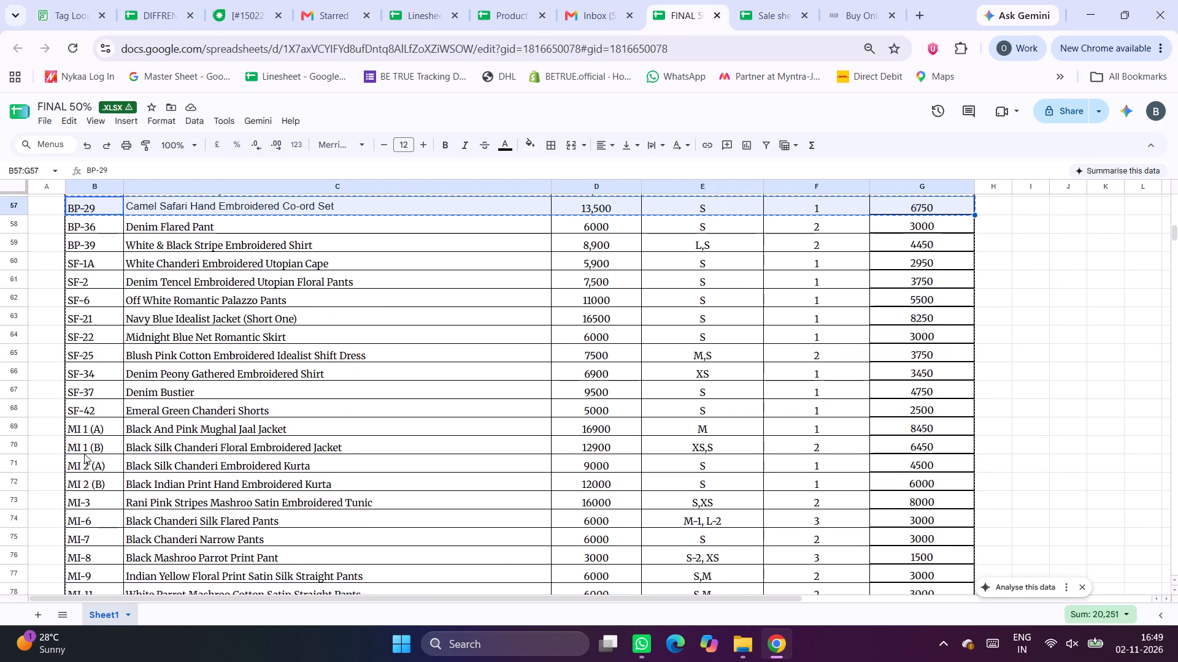
{"action": "left_click", "coordinate": [87, 482]}
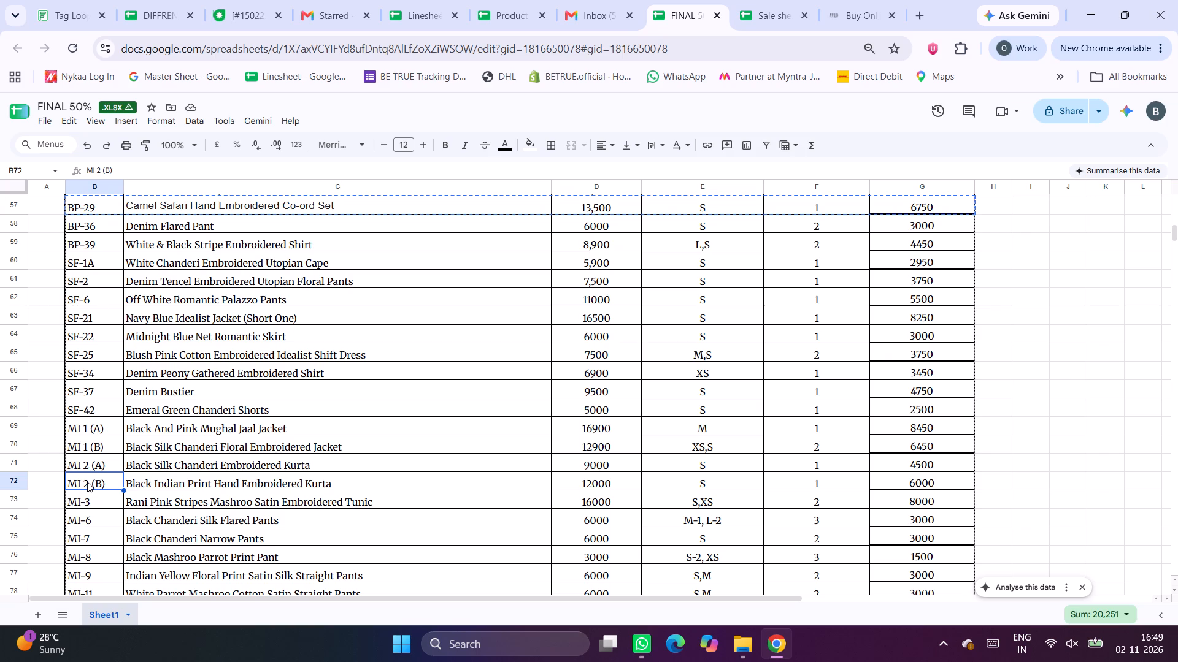
{"action": "key", "text": "shift+Down"}
{"action": "key", "text": "shift+Right"}
{"action": "key", "text": "shift+Right"}
{"action": "key", "text": "shift+Right"}
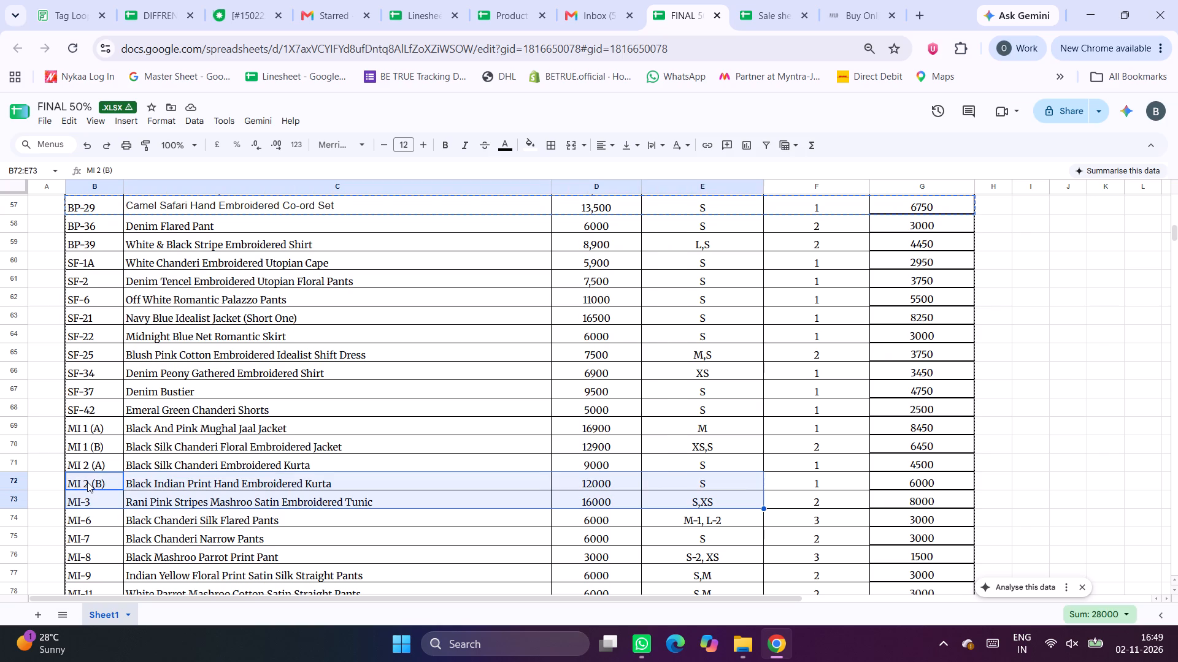
{"action": "key", "text": "shift+Right"}
{"action": "key", "text": "shift+Right"}
{"action": "key", "text": "ctrl+c"}
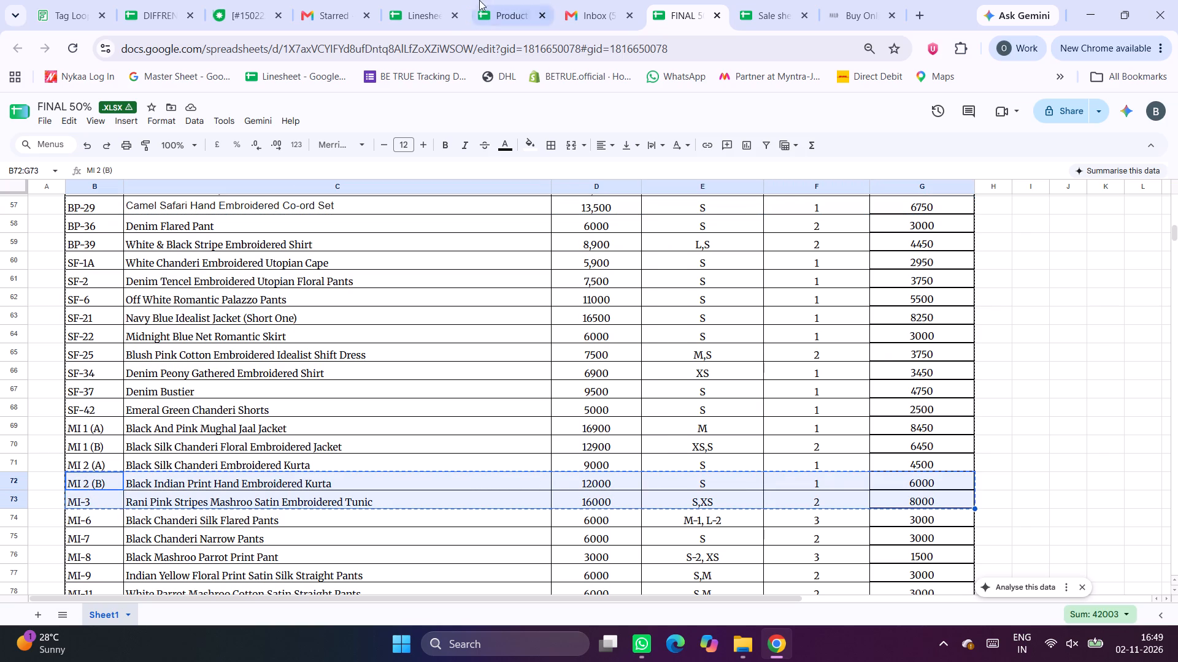
{"action": "left_click", "coordinate": [783, 0]}
{"action": "key", "text": "ctrl+v"}
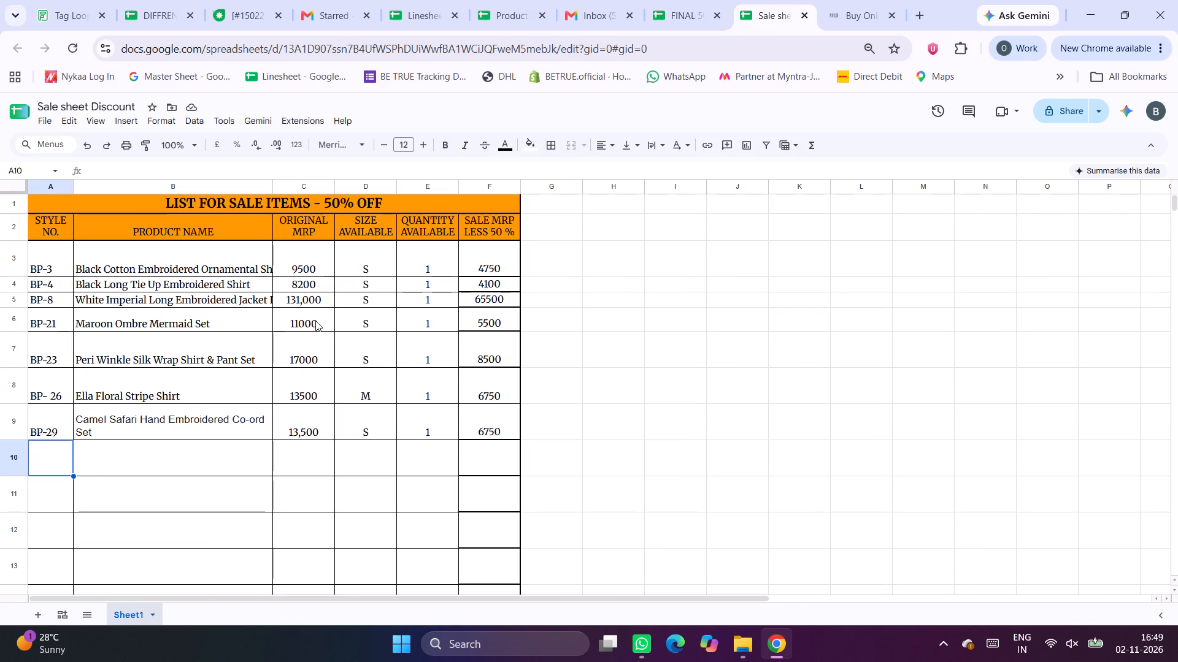
Copy the MI-12 Black Silk Satin Straight Pants row from the FINAL 50% list into row 12 of Sale sheet Discount.
{"action": "left_click", "coordinate": [49, 538]}
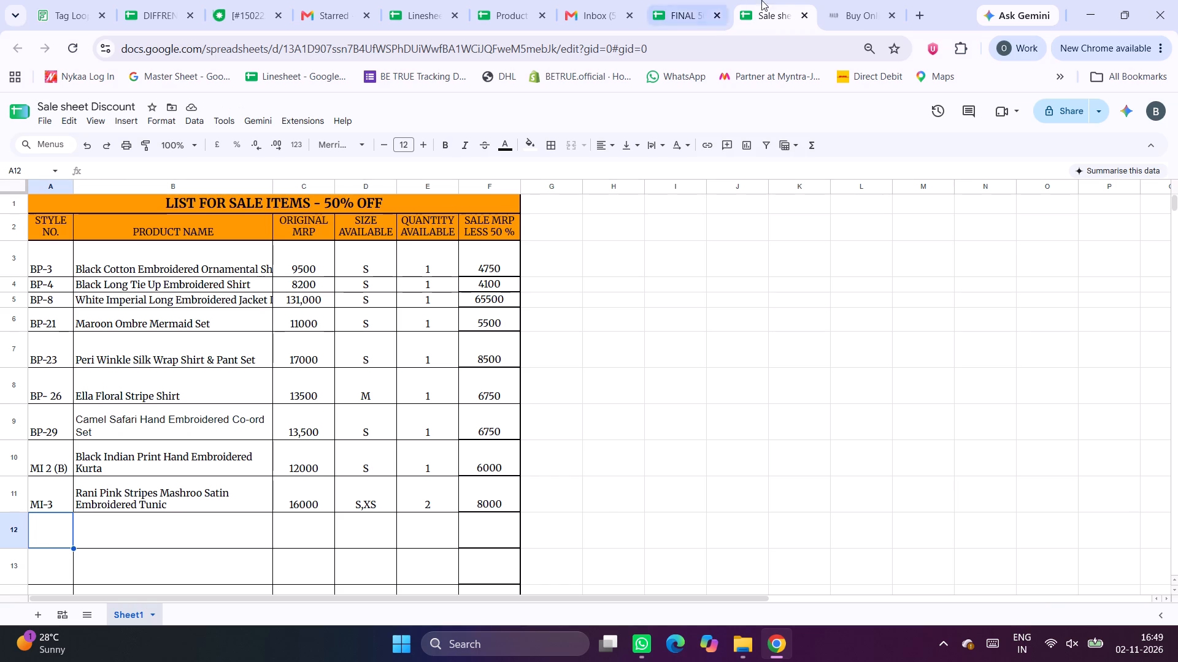
{"action": "left_click", "coordinate": [699, 0]}
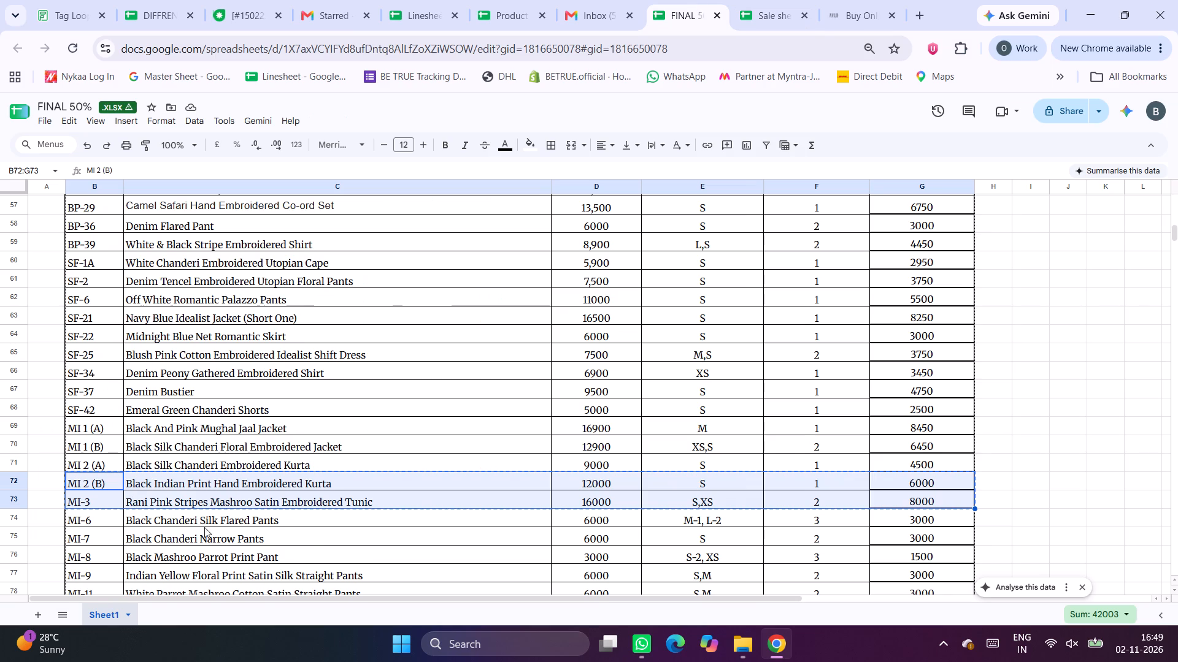
{"action": "scroll", "coordinate": [204, 527], "scroll_direction": "down", "scroll_amount": 1}
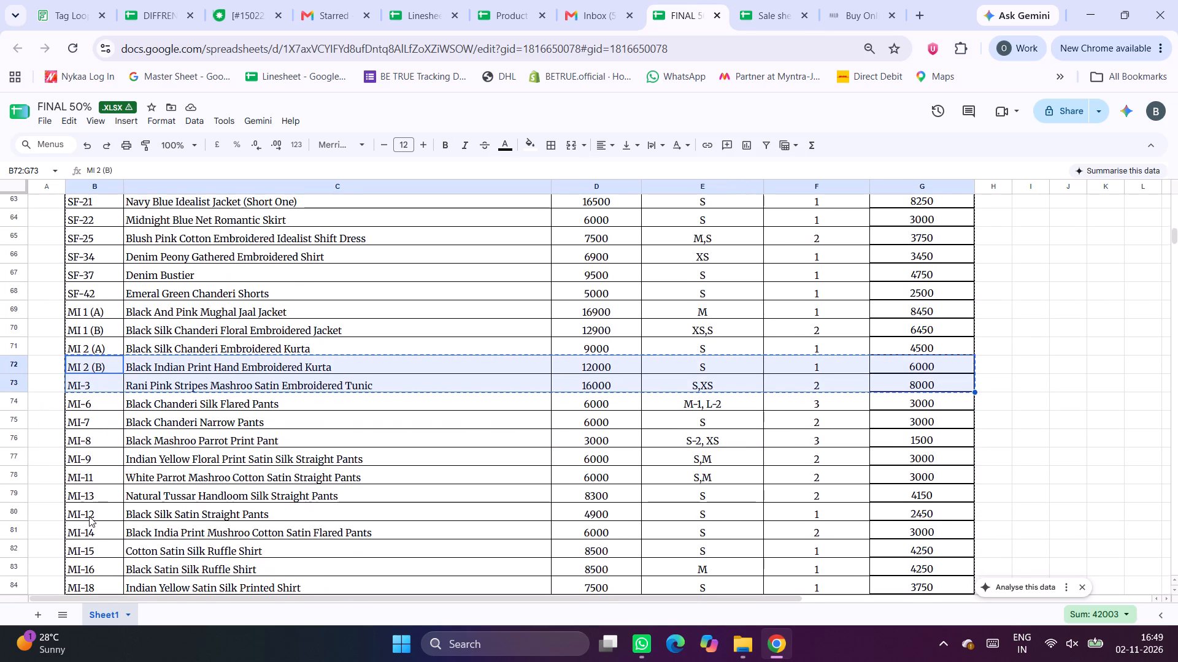
{"action": "left_click", "coordinate": [89, 516]}
{"action": "key", "text": "shift+Right"}
{"action": "key", "text": "shift+Right"}
{"action": "key", "text": "shift+Right"}
{"action": "key", "text": "shift+Right"}
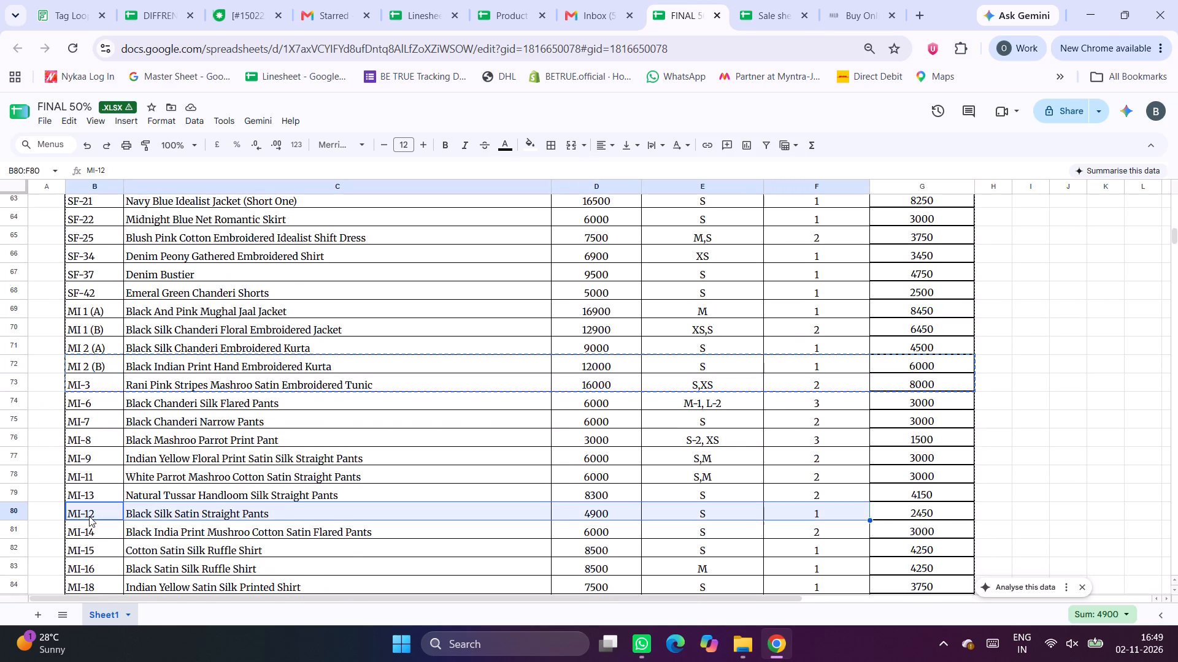
{"action": "key", "text": "shift+Right"}
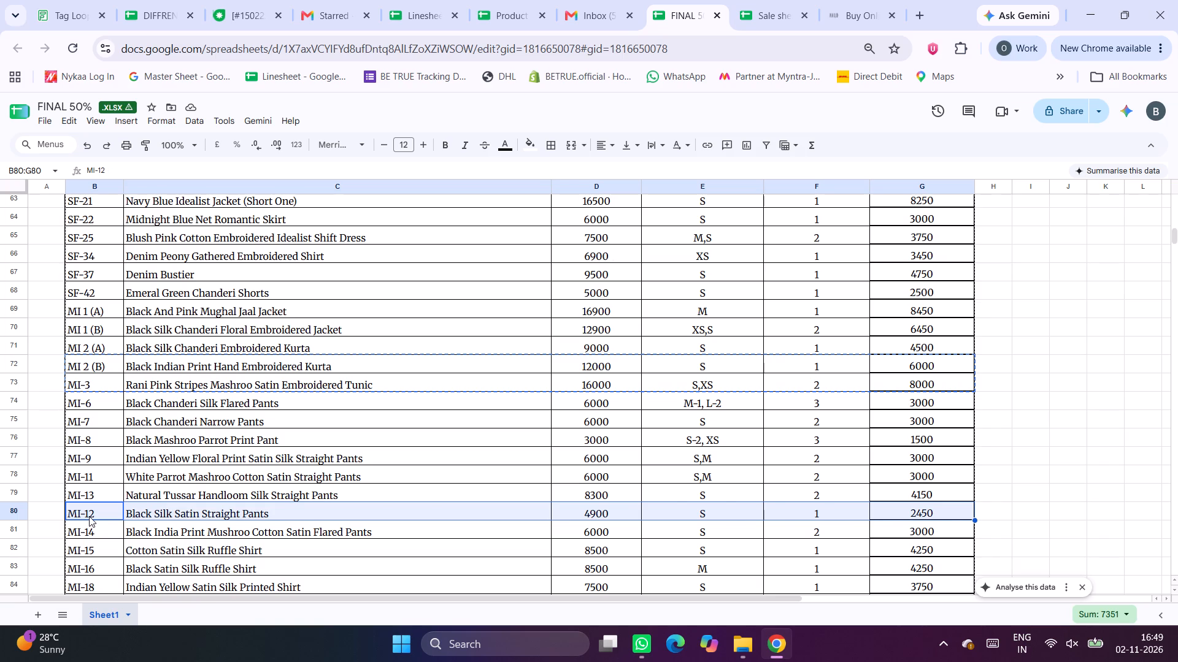
{"action": "key", "text": "ctrl+c"}
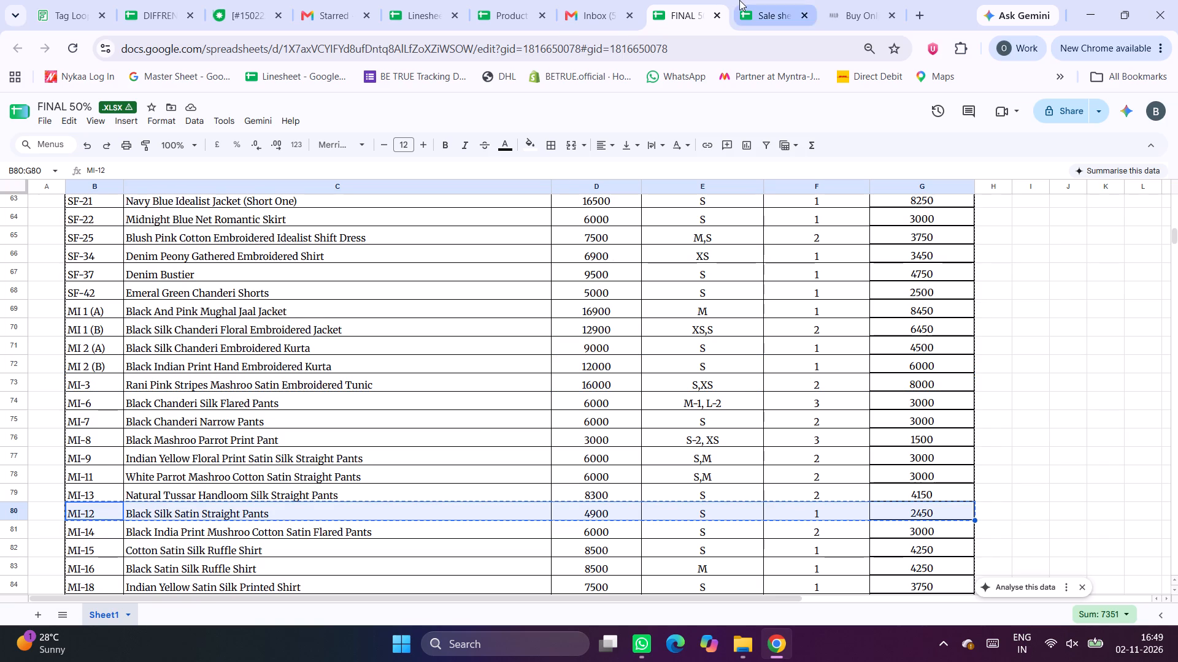
{"action": "left_click", "coordinate": [739, 0]}
{"action": "key", "text": "ctrl+v"}
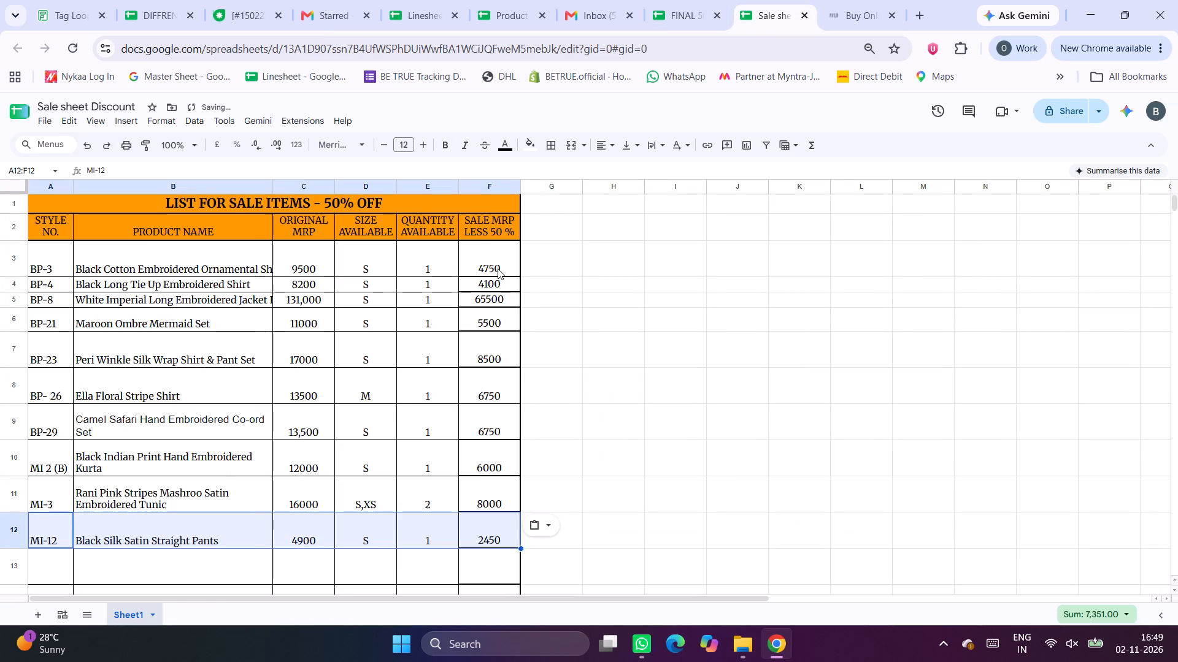
Copy the MI-20 and MI-21 dress rows from the FINAL 50% list into rows 13 and 14 of Sale sheet Discount.
{"action": "left_click", "coordinate": [72, 563]}
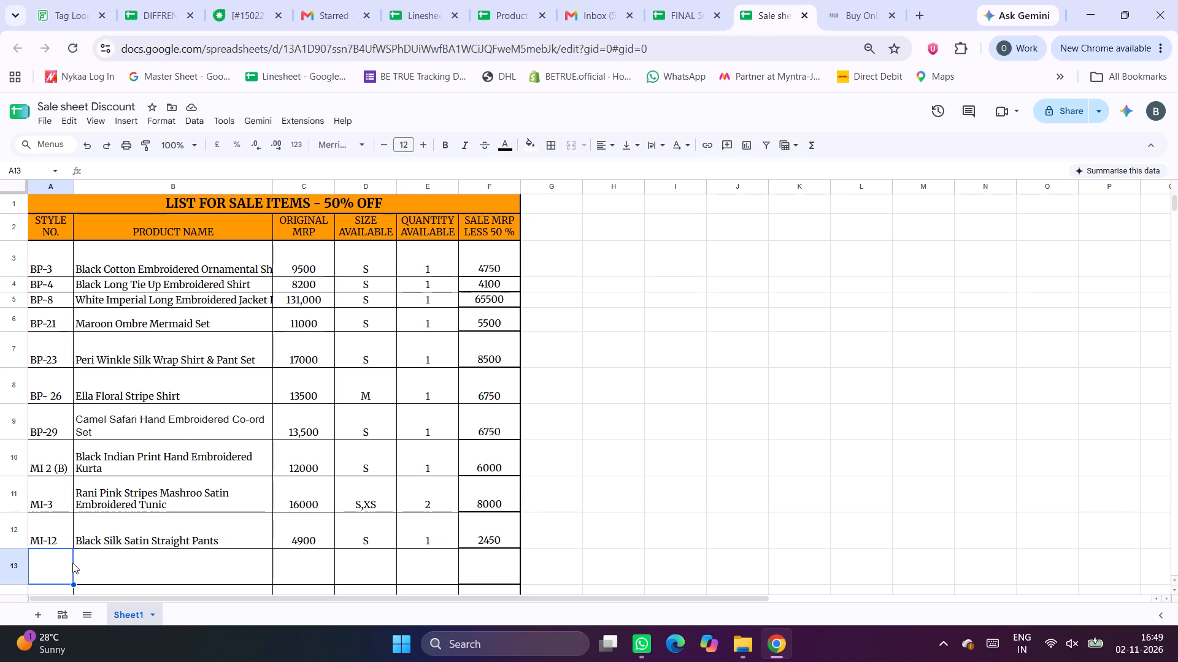
{"action": "left_click", "coordinate": [703, 0]}
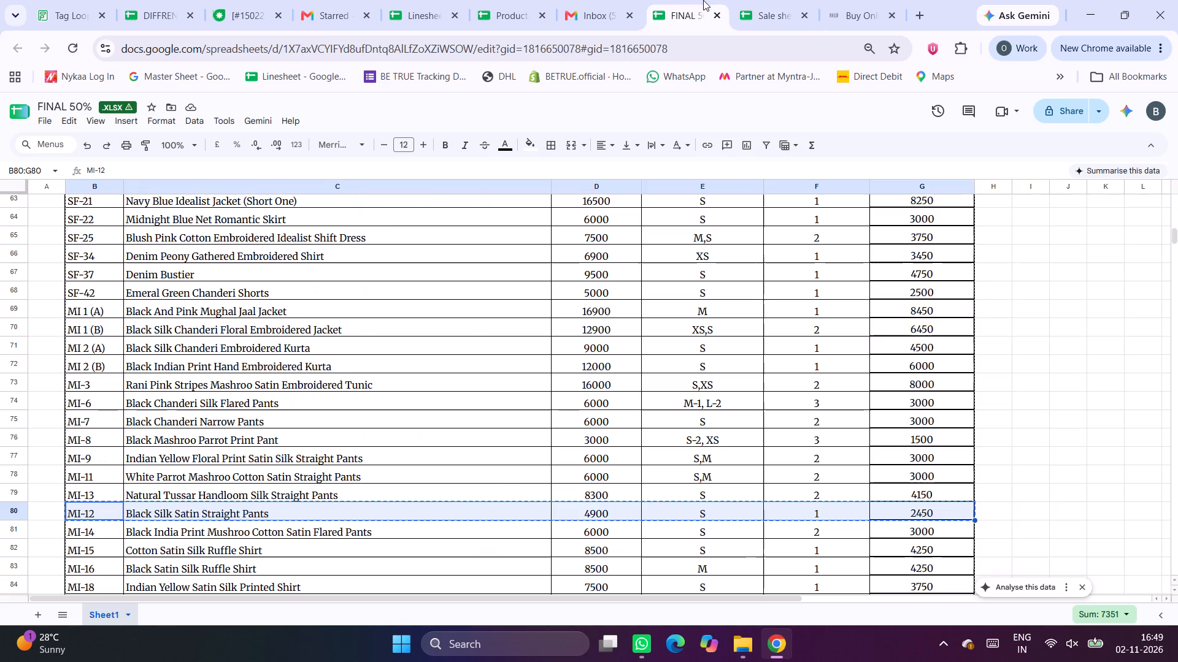
{"action": "scroll", "coordinate": [156, 463], "scroll_direction": "down", "scroll_amount": 3}
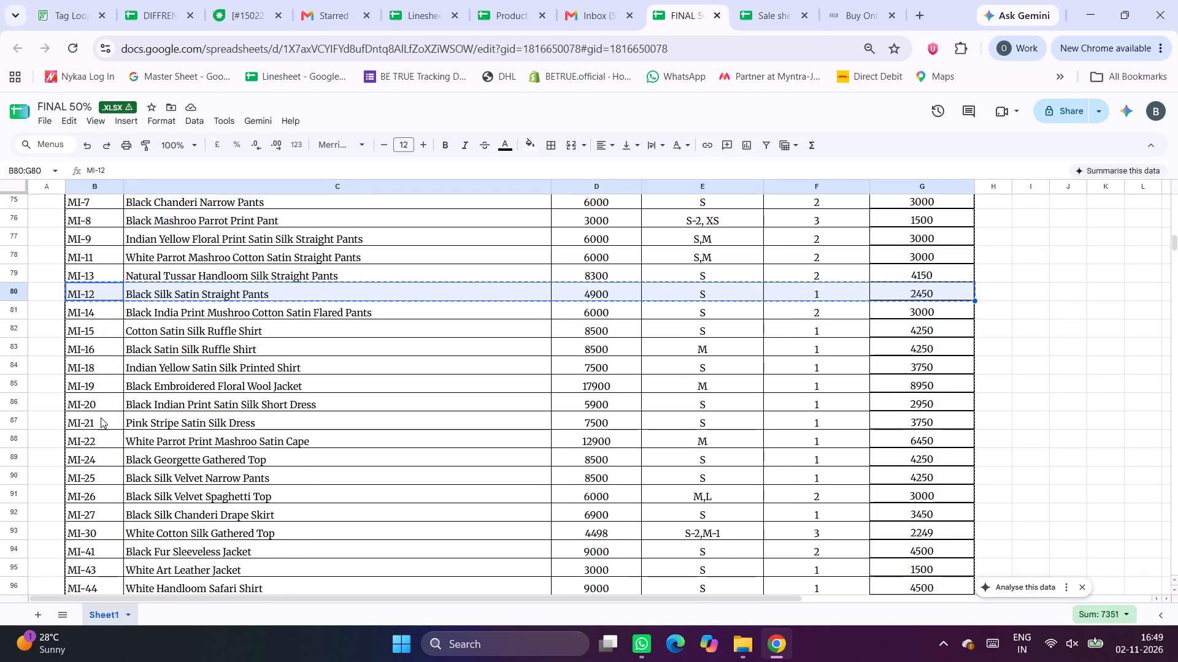
{"action": "left_click", "coordinate": [102, 411]}
{"action": "key", "text": "shift+Down"}
{"action": "key", "text": "shift+Right"}
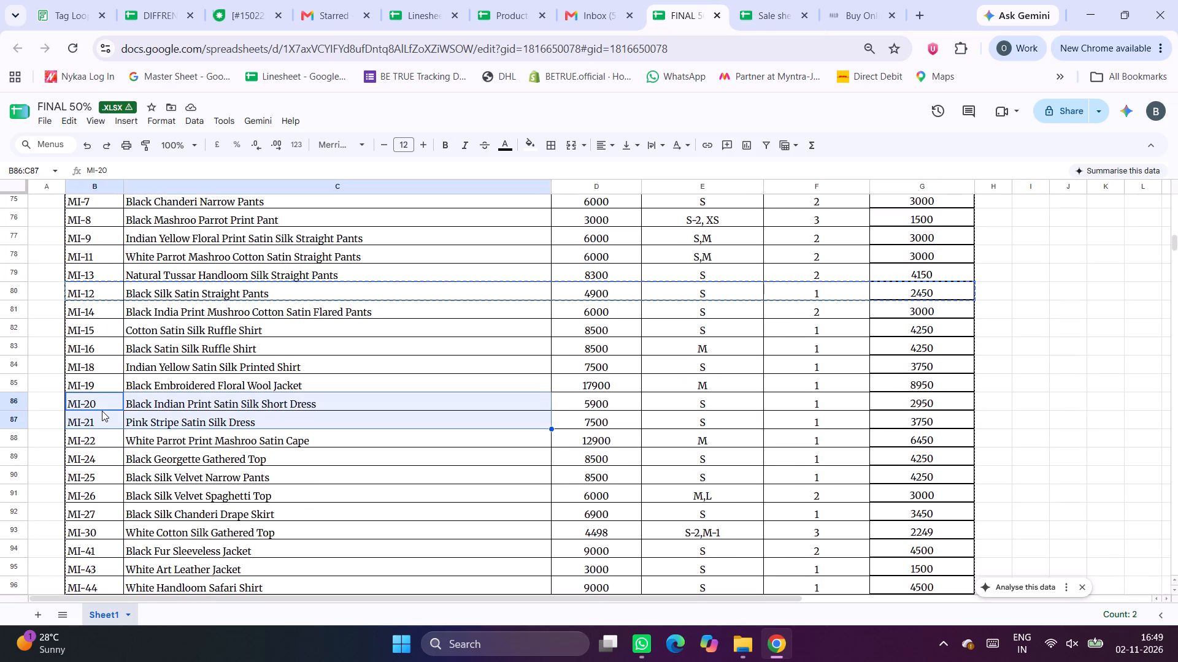
{"action": "key", "text": "shift+Right"}
{"action": "key", "text": "shift+Right"}
{"action": "key", "text": "shift+Right"}
{"action": "key", "text": "shift+Right"}
{"action": "key", "text": "ctrl+c"}
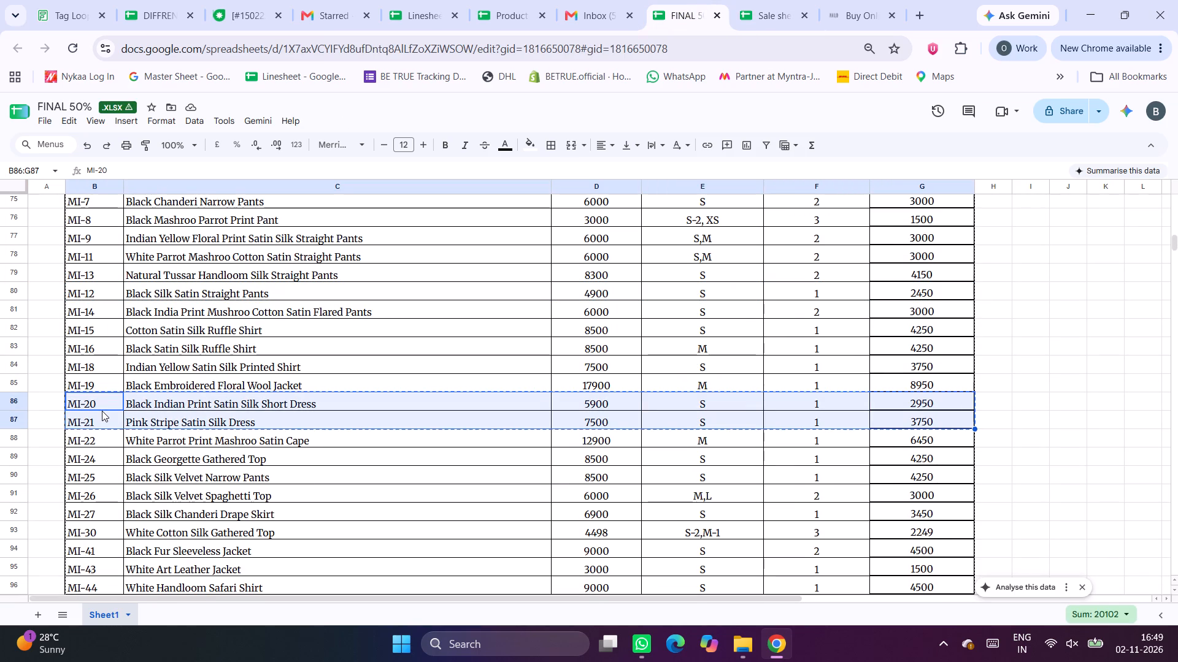
{"action": "left_click", "coordinate": [746, 0]}
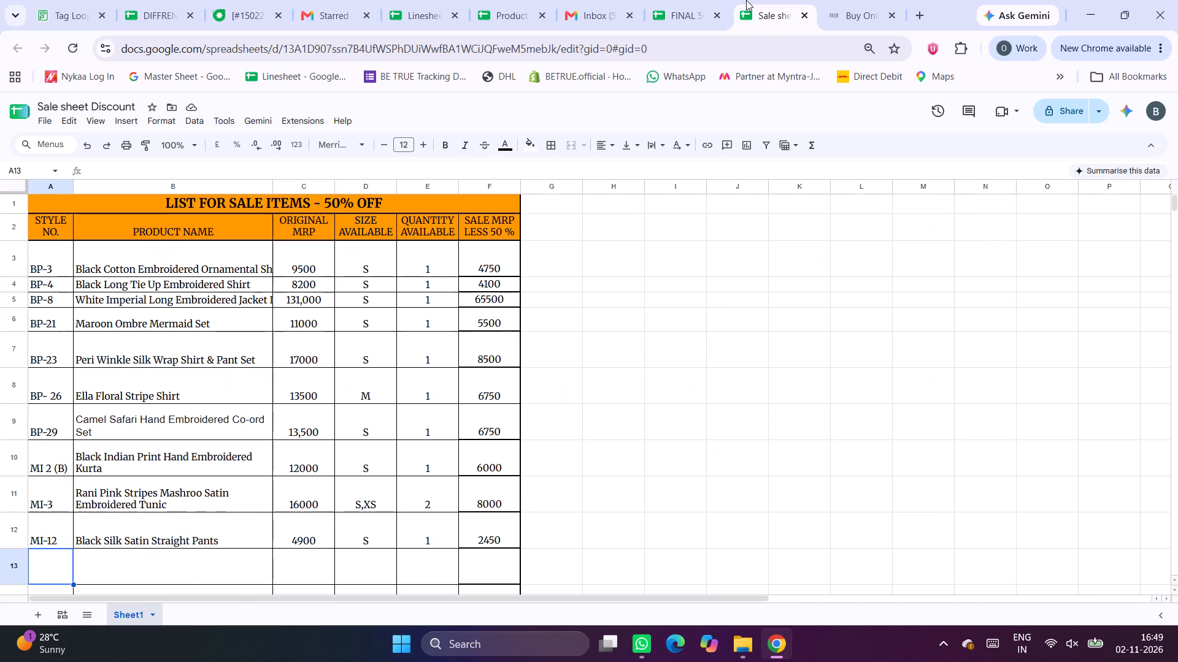
{"action": "key", "text": "ctrl+v"}
Copy the MI-46 Black Andsilver Handloom Pants row from the FINAL 50% list into row 15 of Sale sheet Discount.
{"action": "scroll", "coordinate": [746, 0], "scroll_direction": "down", "scroll_amount": 3}
{"action": "scroll", "coordinate": [574, 253], "scroll_direction": "down", "scroll_amount": 2}
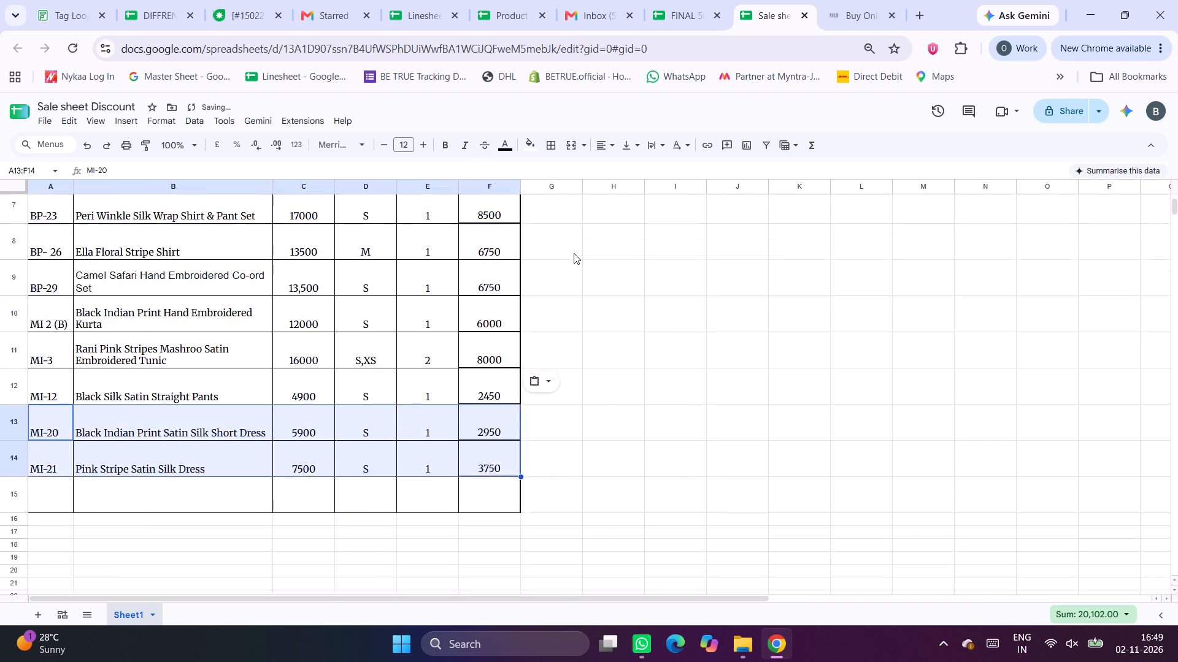
{"action": "scroll", "coordinate": [574, 253], "scroll_direction": "down", "scroll_amount": 1}
{"action": "left_click", "coordinate": [50, 415]}
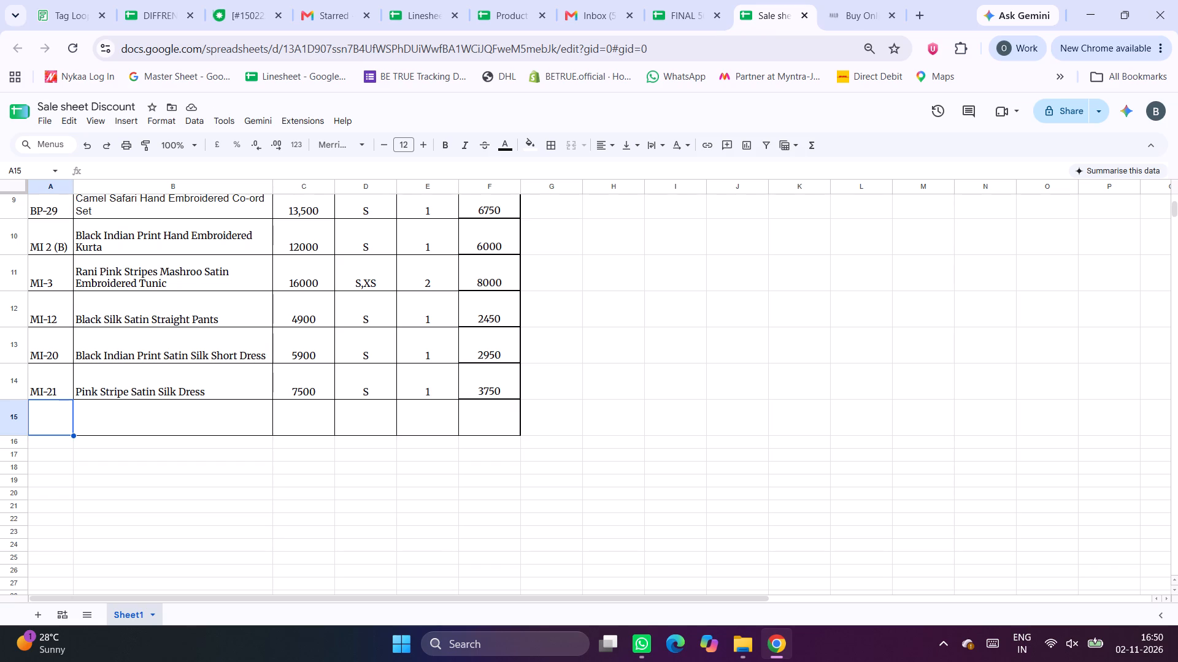
{"action": "left_click", "coordinate": [733, 0]}
{"action": "left_click", "coordinate": [701, 0]}
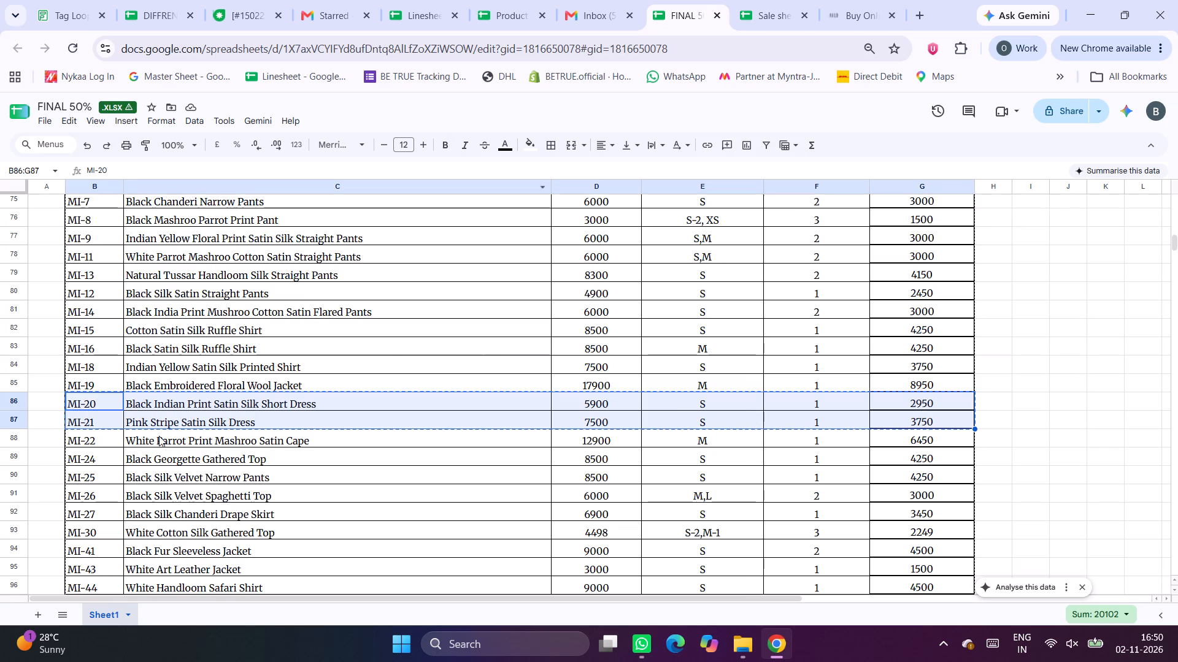
{"action": "scroll", "coordinate": [159, 436], "scroll_direction": "down", "scroll_amount": 3}
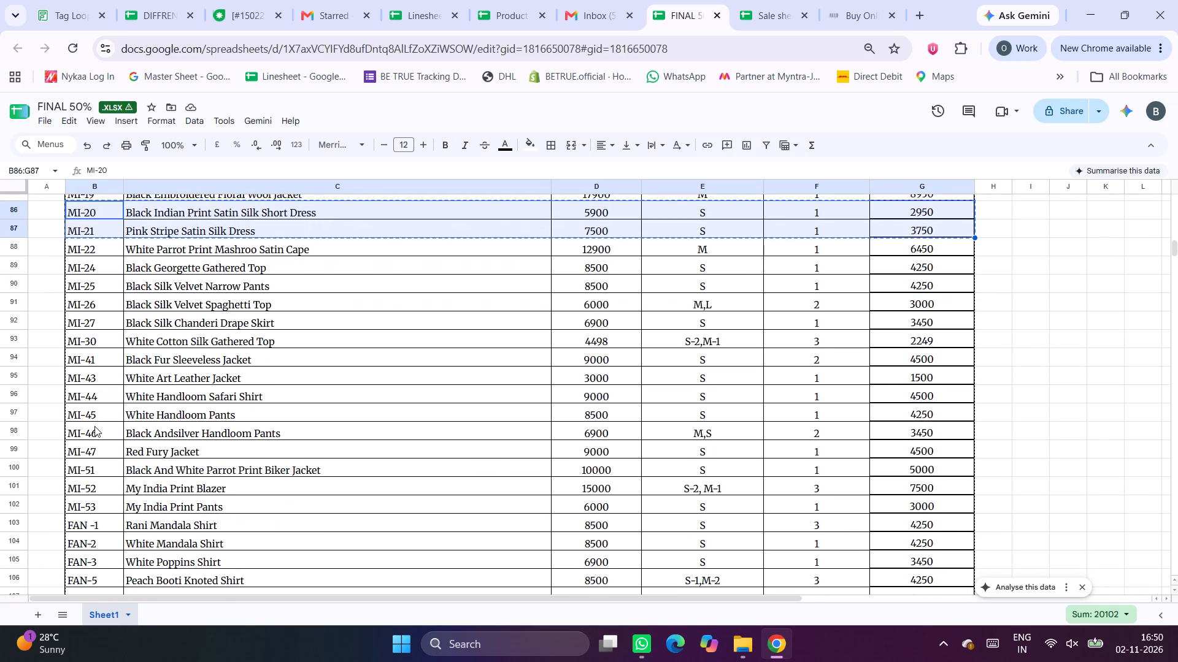
{"action": "left_click", "coordinate": [94, 426]}
{"action": "key", "text": "shift+Right"}
{"action": "key", "text": "shift+Right"}
{"action": "key", "text": "shift+Right"}
{"action": "key", "text": "shift+Right"}
{"action": "key", "text": "shift+Right"}
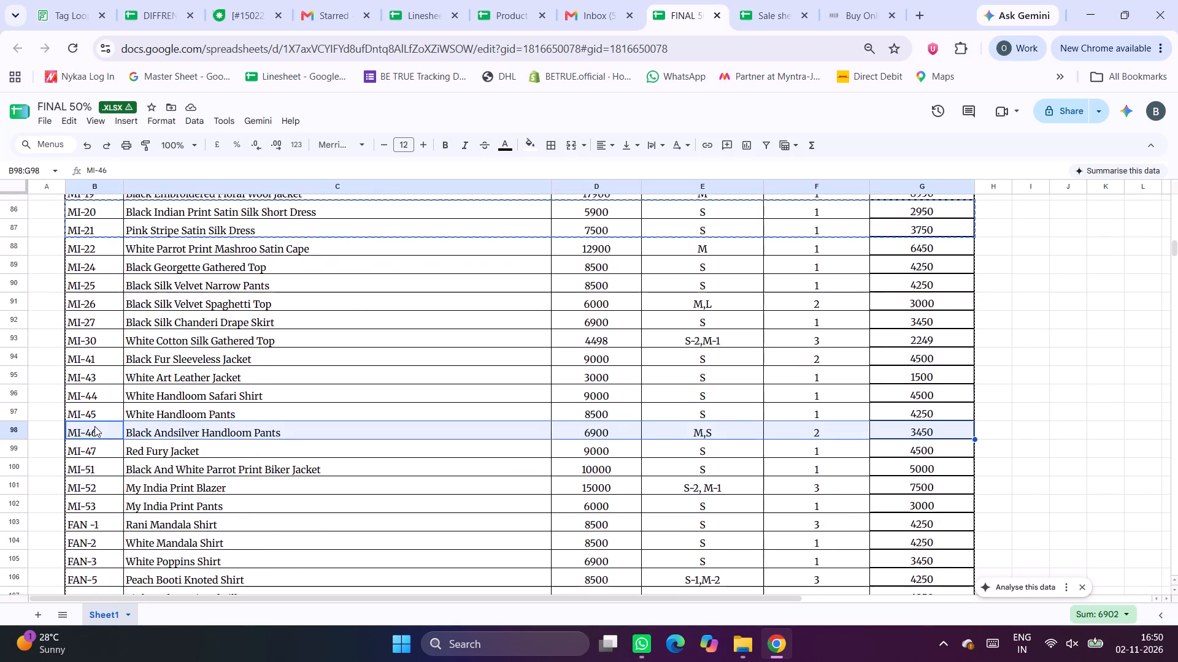
{"action": "key", "text": "ctrl+c"}
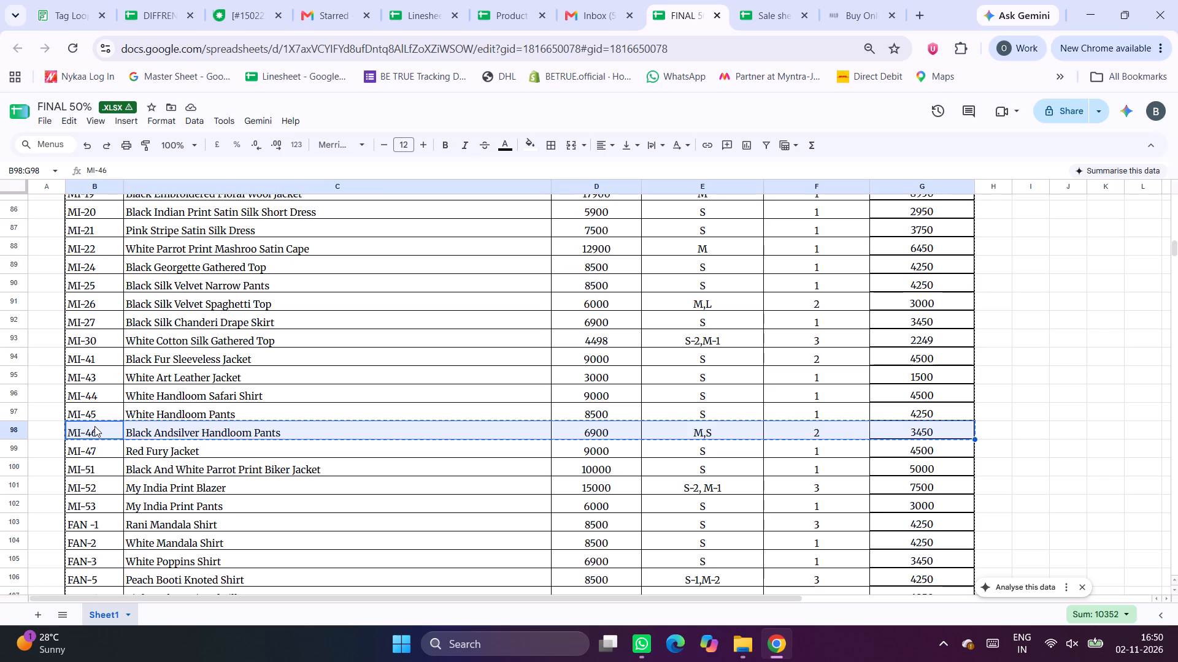
{"action": "left_click", "coordinate": [766, 0]}
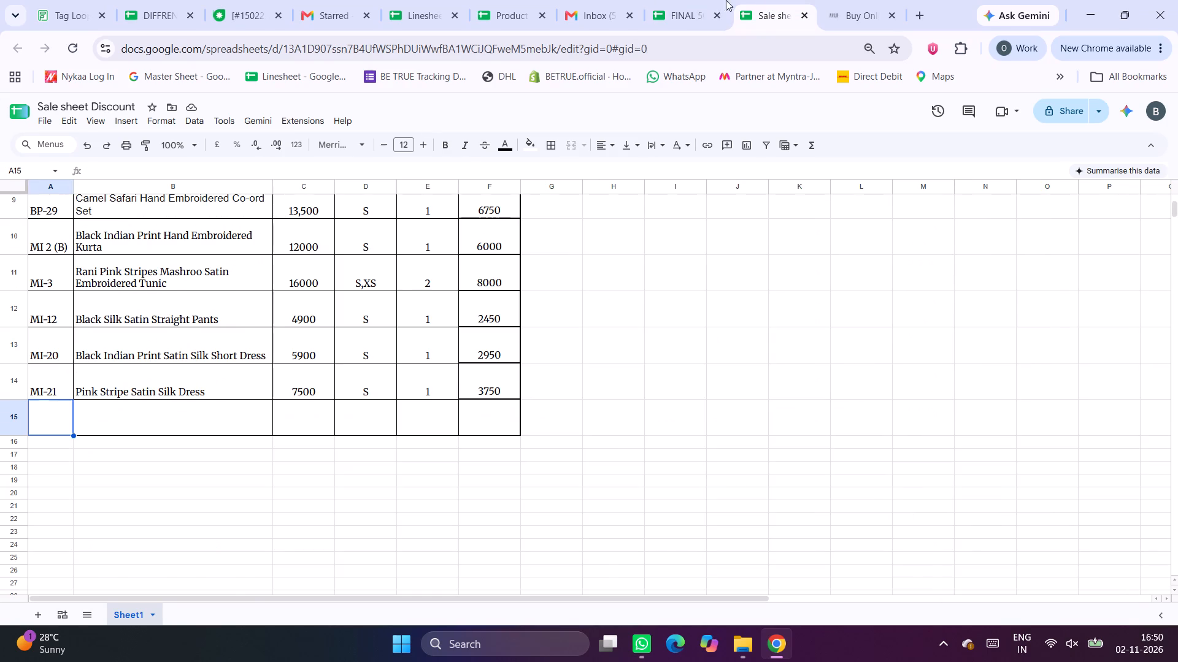
{"action": "left_click", "coordinate": [660, 0]}
{"action": "left_click", "coordinate": [844, 0]}
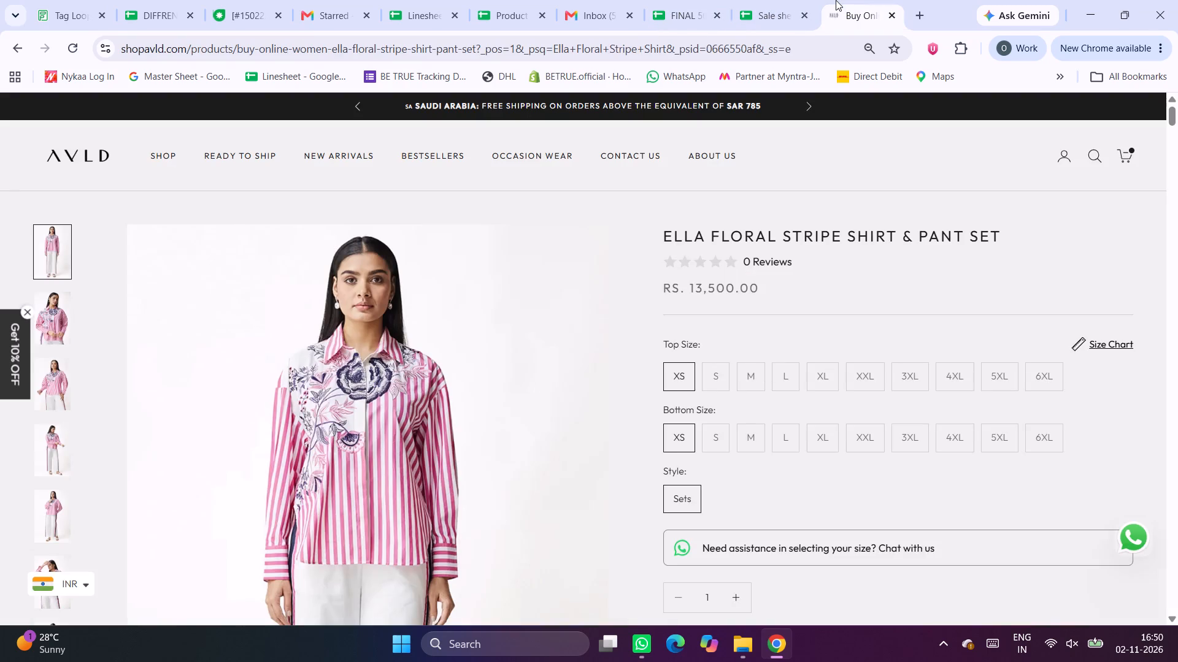
{"action": "left_click", "coordinate": [780, 0]}
{"action": "key", "text": "ctrl+v"}
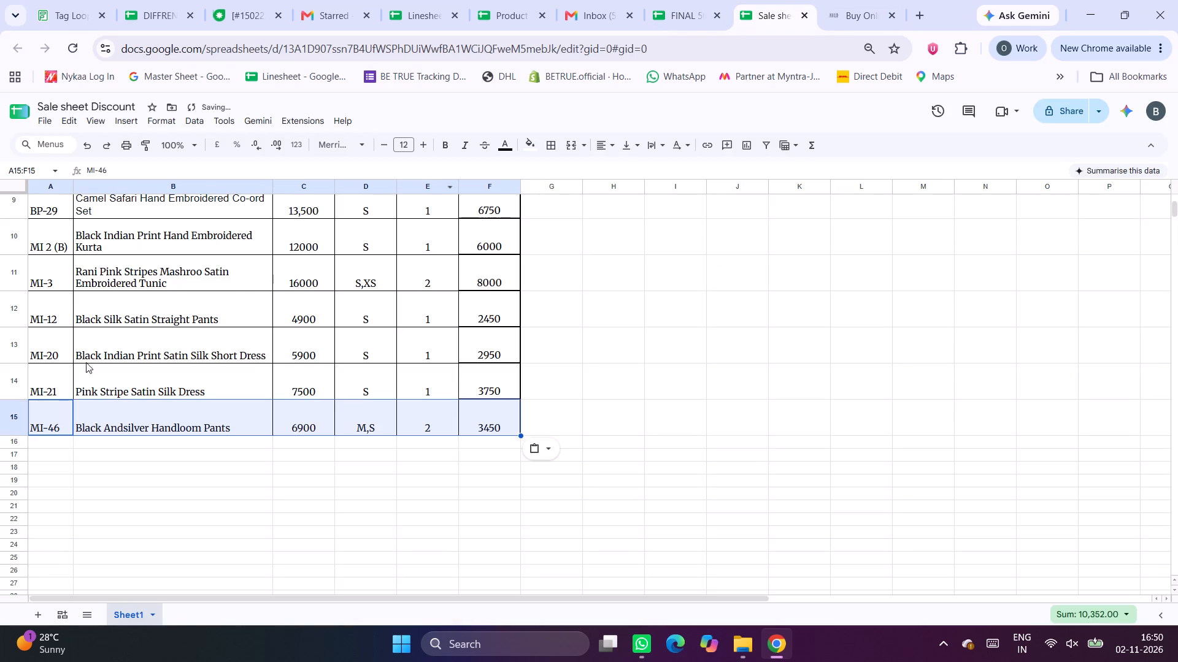
Copy the FAN -1 Rani Mandala Shirt row from the FINAL 50% list into row 16 of Sale sheet Discount.
{"action": "left_click", "coordinate": [62, 447]}
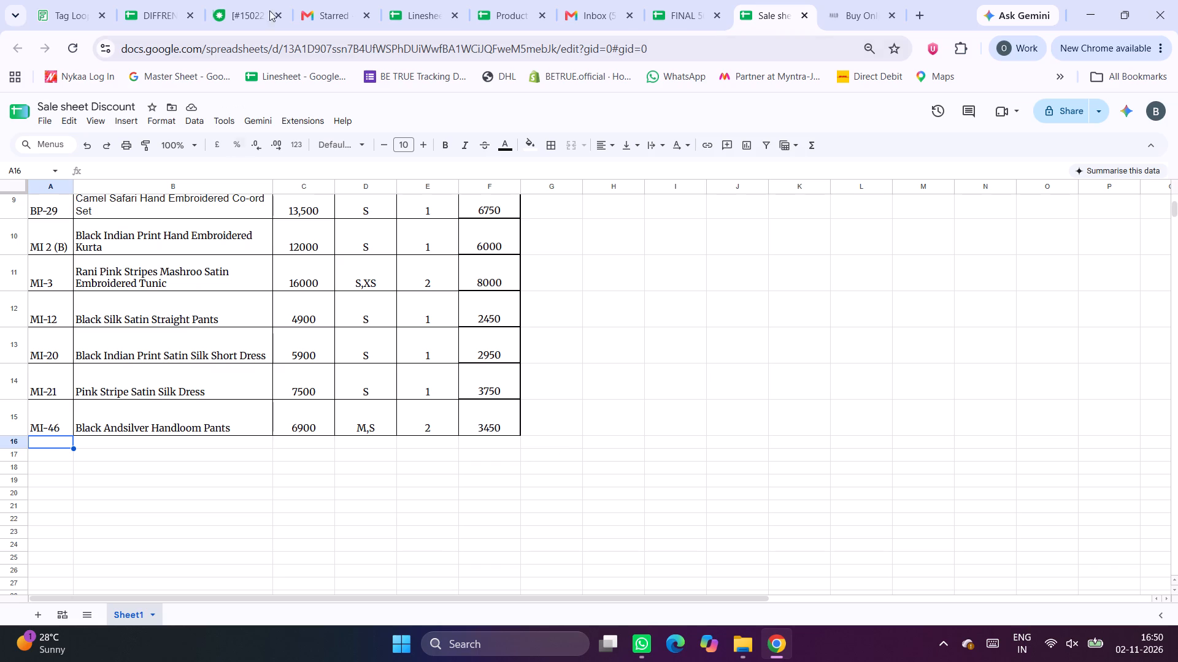
{"action": "left_click", "coordinate": [719, 0]}
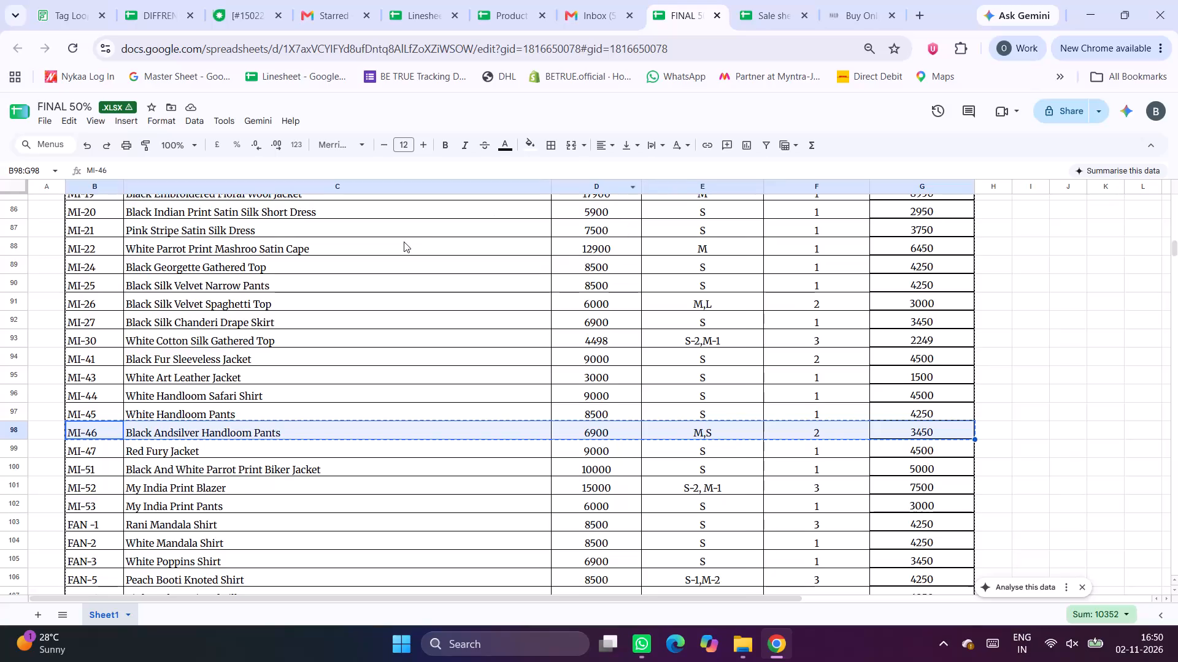
{"action": "scroll", "coordinate": [304, 419], "scroll_direction": "down", "scroll_amount": 2}
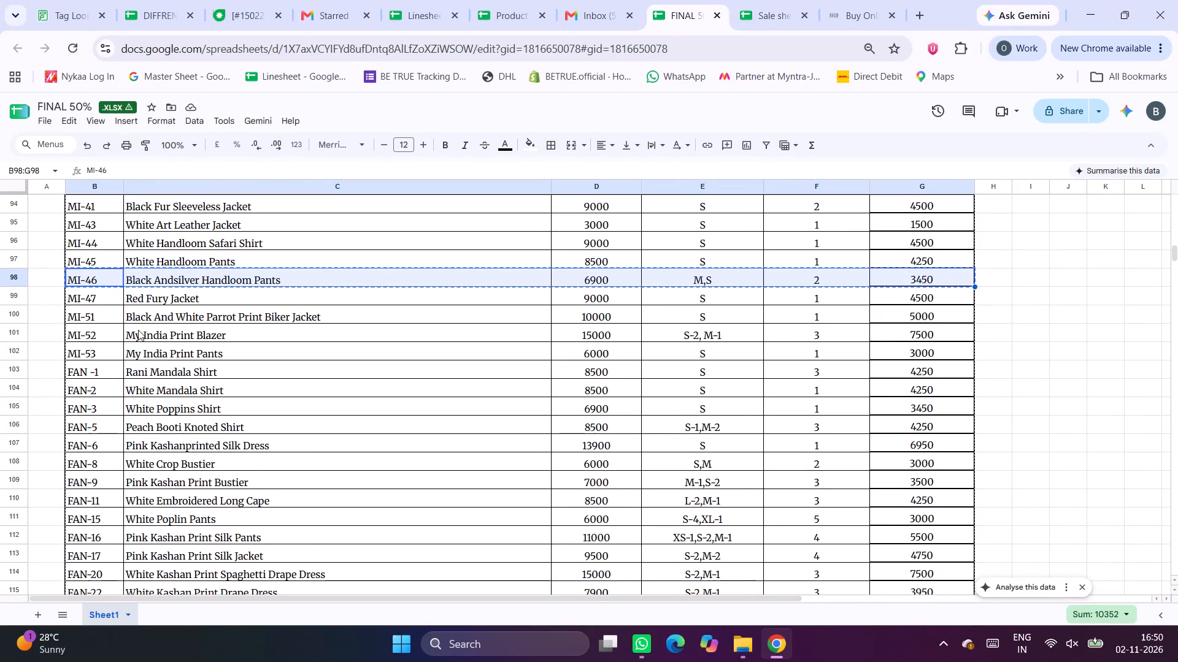
{"action": "left_click", "coordinate": [103, 378]}
{"action": "key", "text": "shift+Right"}
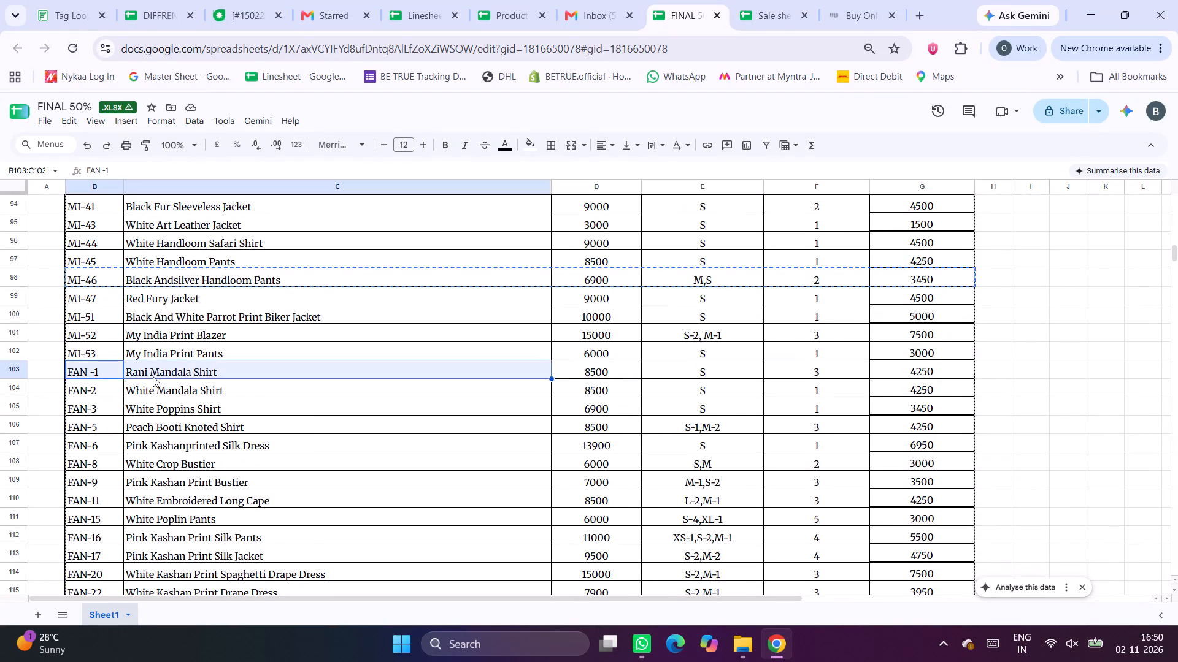
{"action": "key", "text": "shift+Right"}
{"action": "key", "text": "shift+Right"}
{"action": "key", "text": "shift+Right"}
{"action": "key", "text": "shift+Right"}
{"action": "key", "text": "ctrl+c"}
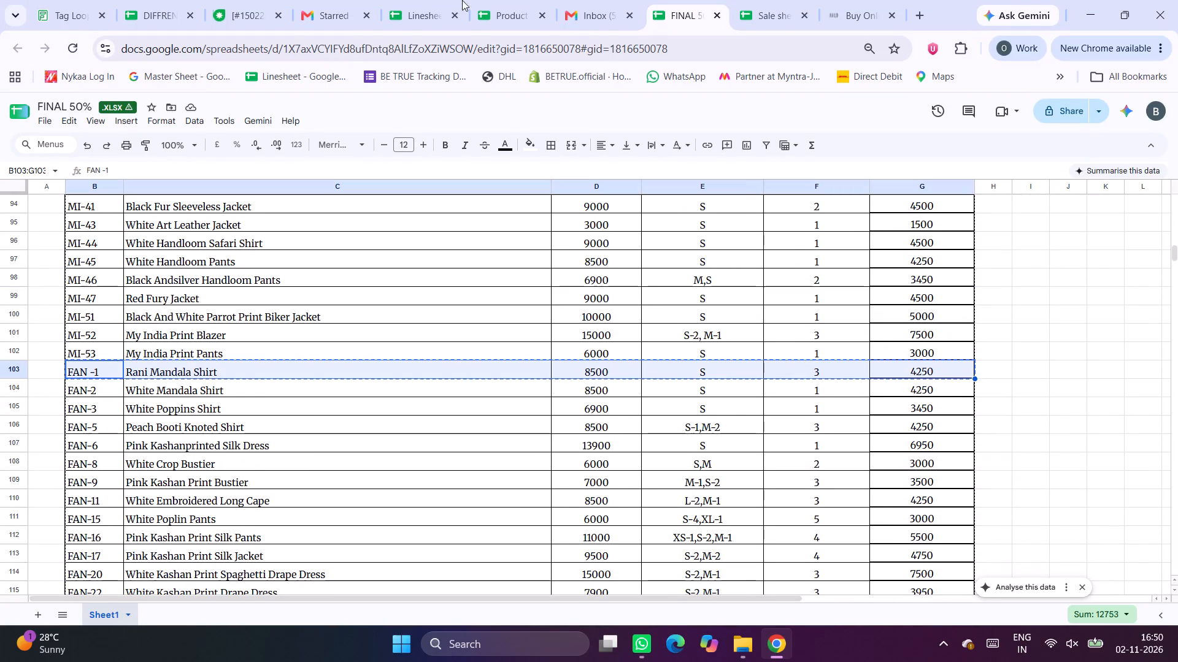
{"action": "left_click", "coordinate": [733, 0]}
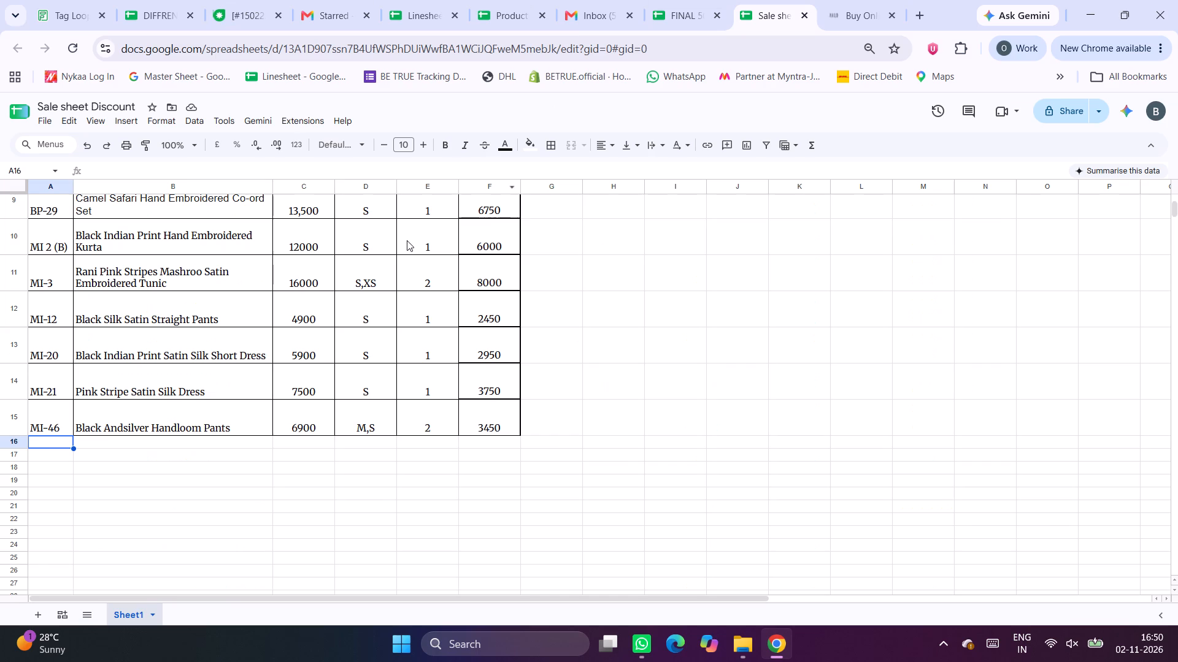
{"action": "key", "text": "ctrl+v"}
{"action": "left_click", "coordinate": [211, 500]}
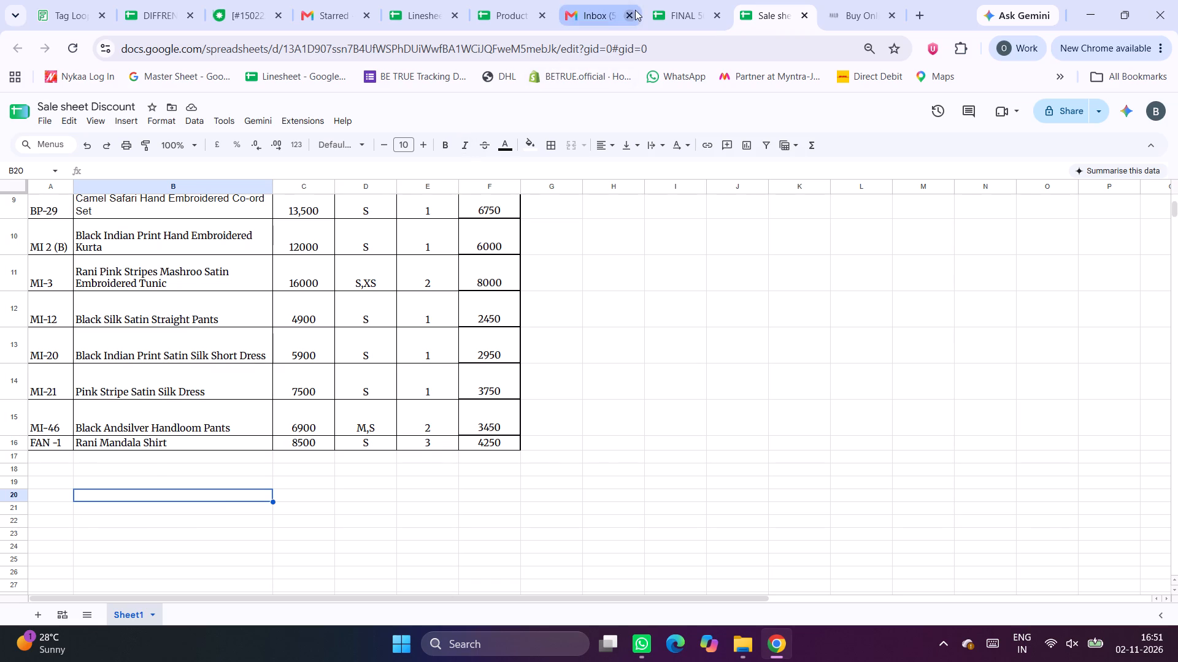
Copy the FAN-2, FAN-3 and FAN-5 shirt rows from the FINAL 50% list into rows 17 to 19 of Sale sheet Discount.
{"action": "left_click", "coordinate": [678, 4]}
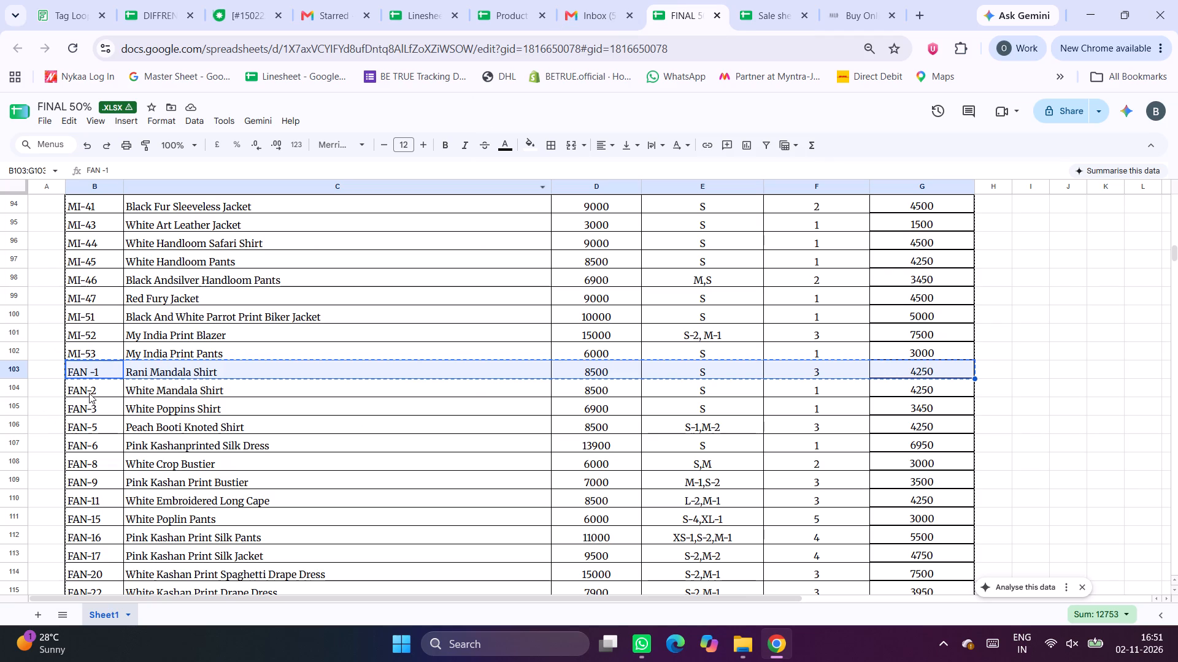
{"action": "left_click", "coordinate": [89, 393]}
{"action": "key", "text": "shift+Down"}
{"action": "key", "text": "shift+Down"}
{"action": "key", "text": "shift+Right"}
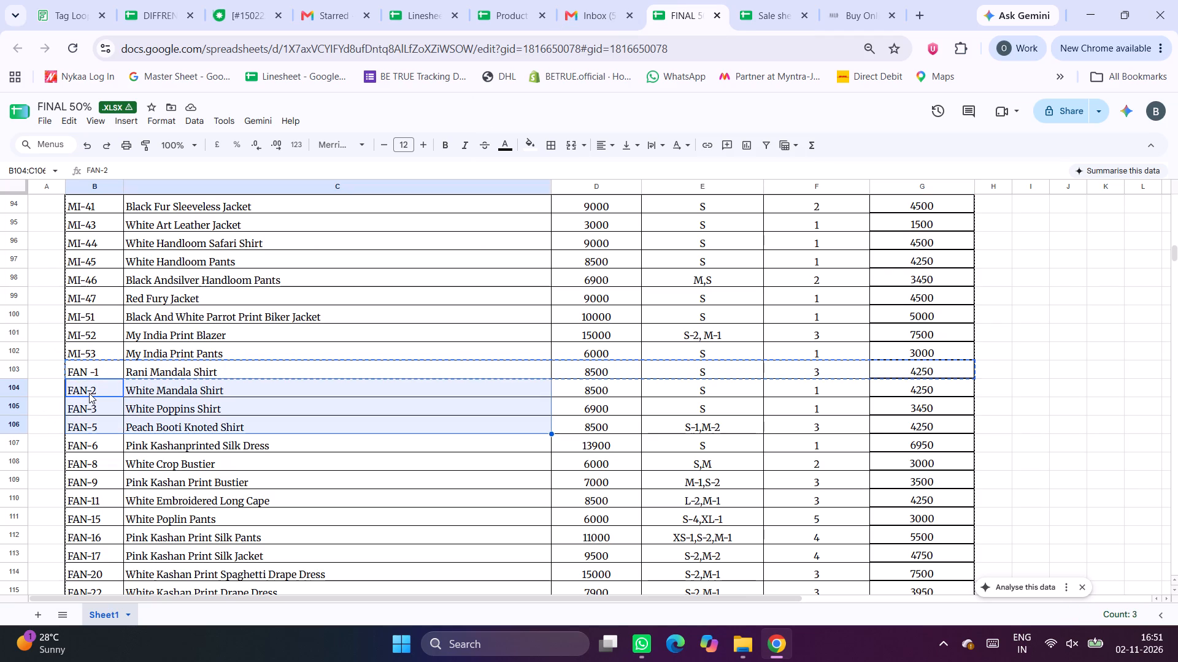
{"action": "key", "text": "shift+Right"}
{"action": "key", "text": "shift+Right"}
{"action": "key", "text": "shift+Right"}
{"action": "key", "text": "shift+Right"}
{"action": "key", "text": "ctrl+c"}
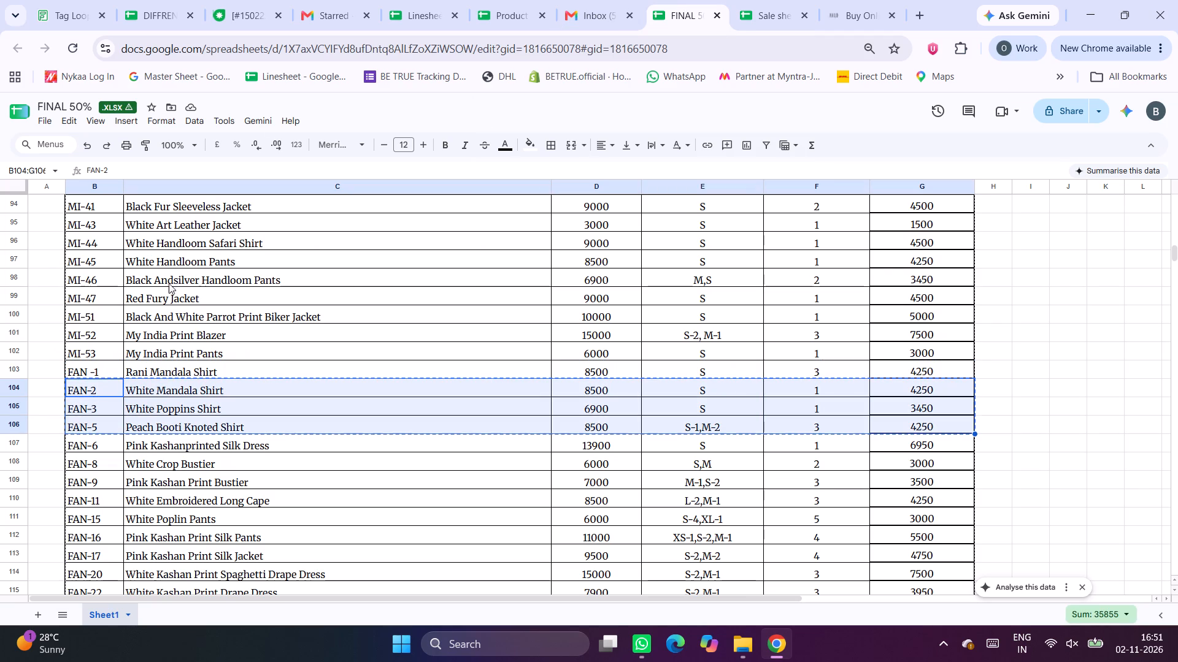
{"action": "left_click", "coordinate": [764, 0]}
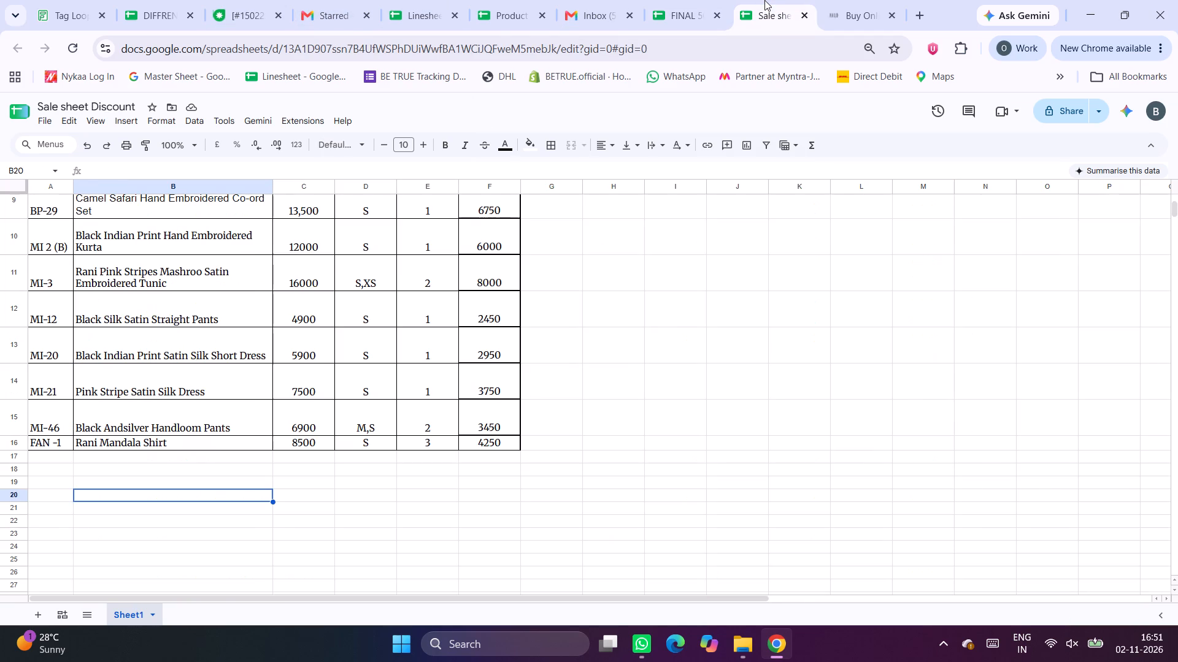
{"action": "left_click", "coordinate": [60, 459]}
{"action": "key", "text": "ctrl+v"}
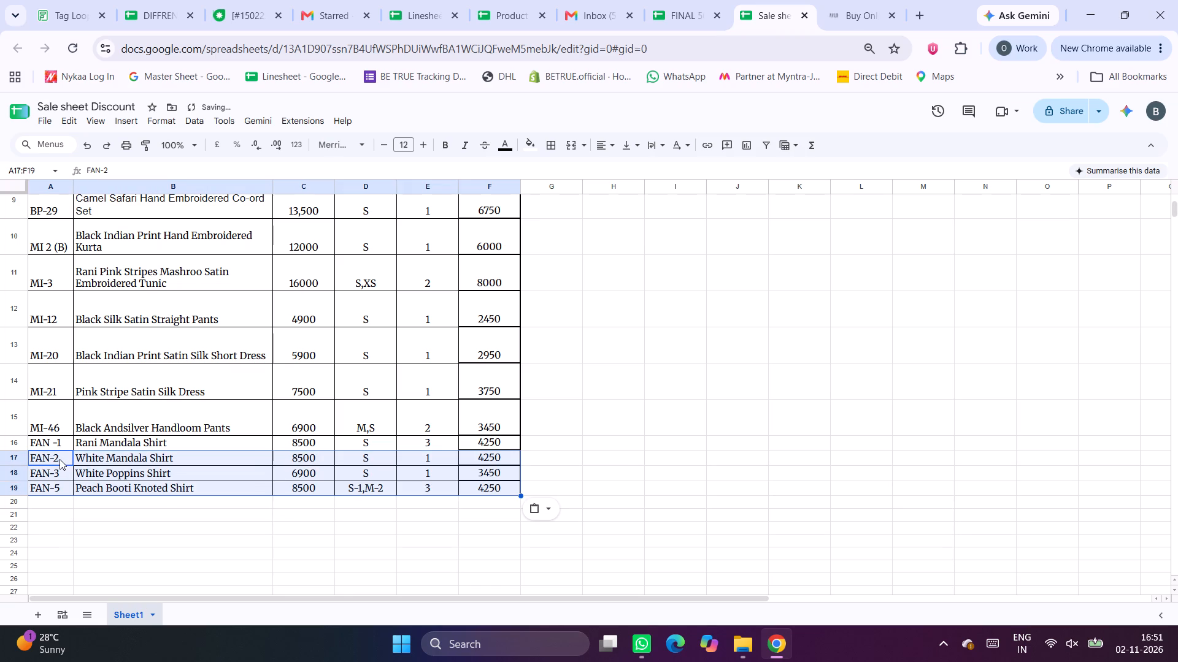
Copy the FAN-8 White Crop Bustier row from the FINAL 50% list into row 20 of Sale sheet Discount.
{"action": "left_click", "coordinate": [55, 501]}
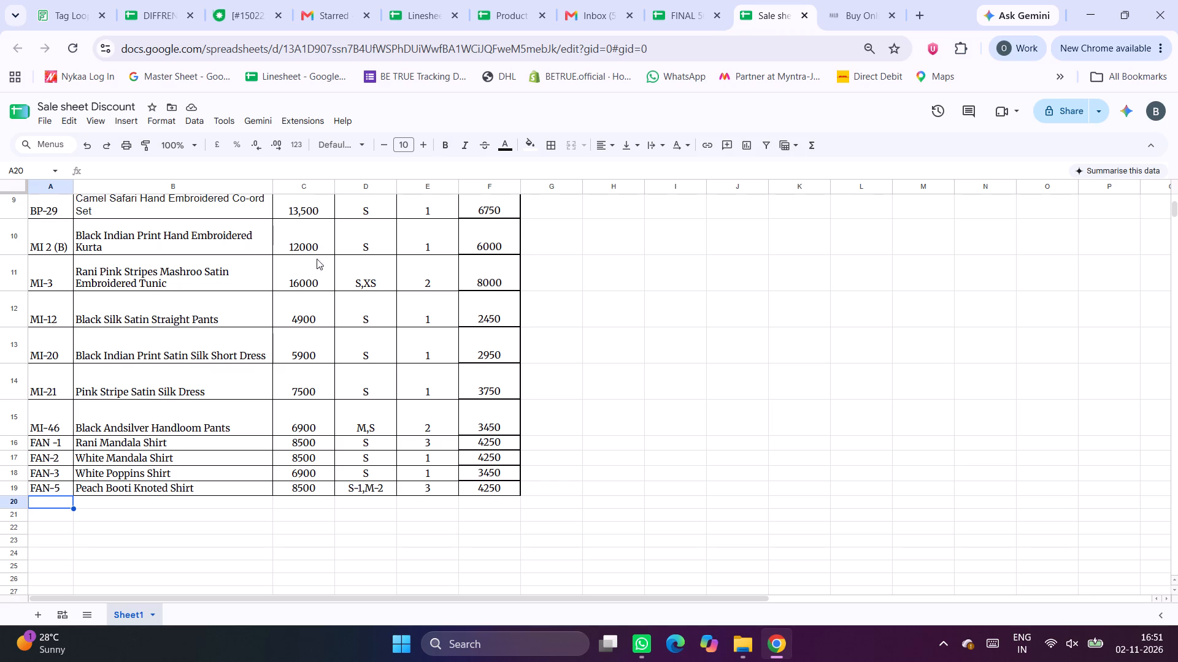
{"action": "left_click", "coordinate": [661, 0]}
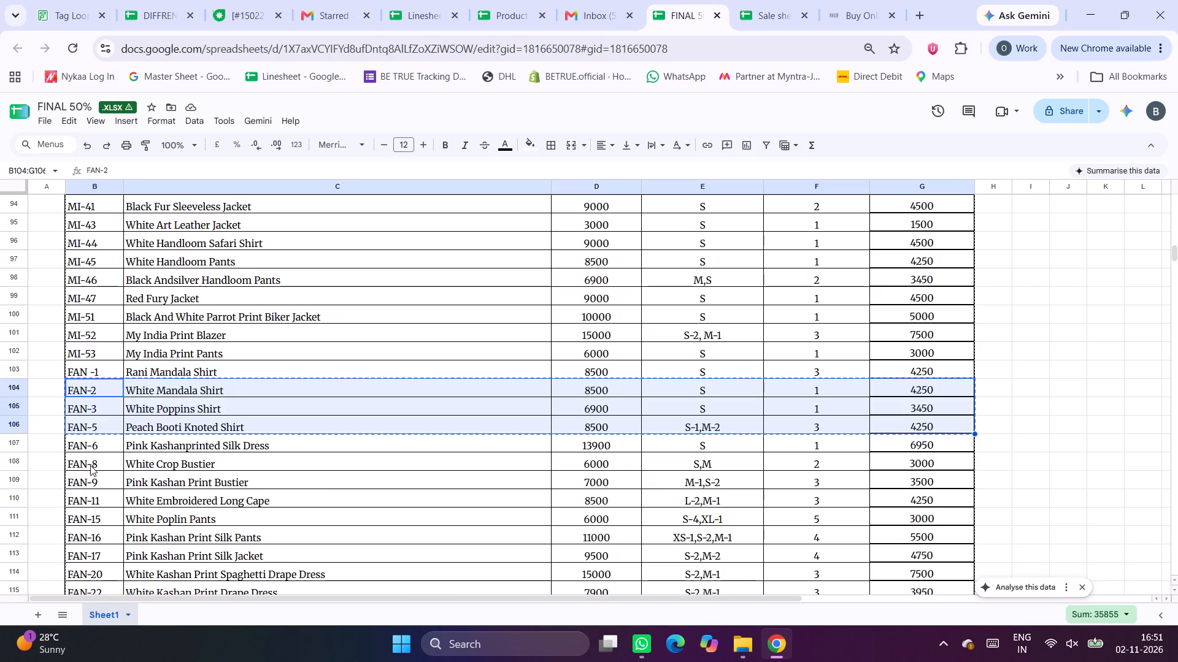
{"action": "left_click", "coordinate": [90, 465]}
{"action": "key", "text": "shift+Right"}
{"action": "key", "text": "shift+Right"}
{"action": "key", "text": "shift+Right"}
{"action": "key", "text": "shift+Right"}
{"action": "key", "text": "shift+Right"}
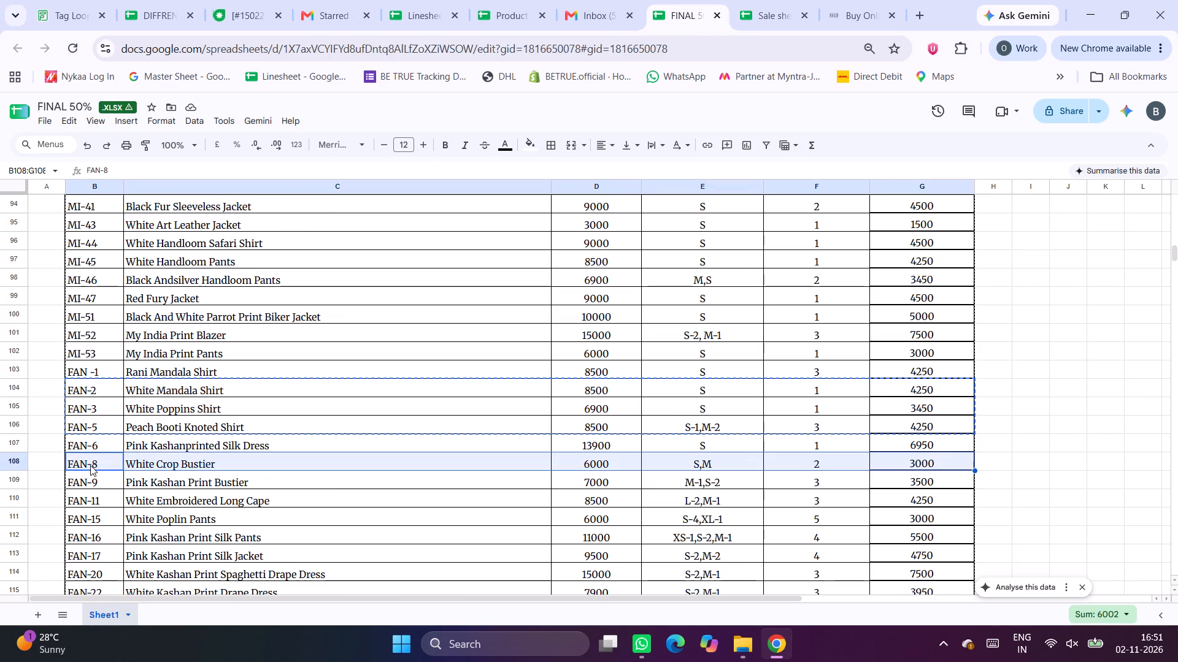
{"action": "key", "text": "ctrl+c"}
{"action": "left_click", "coordinate": [763, 1]}
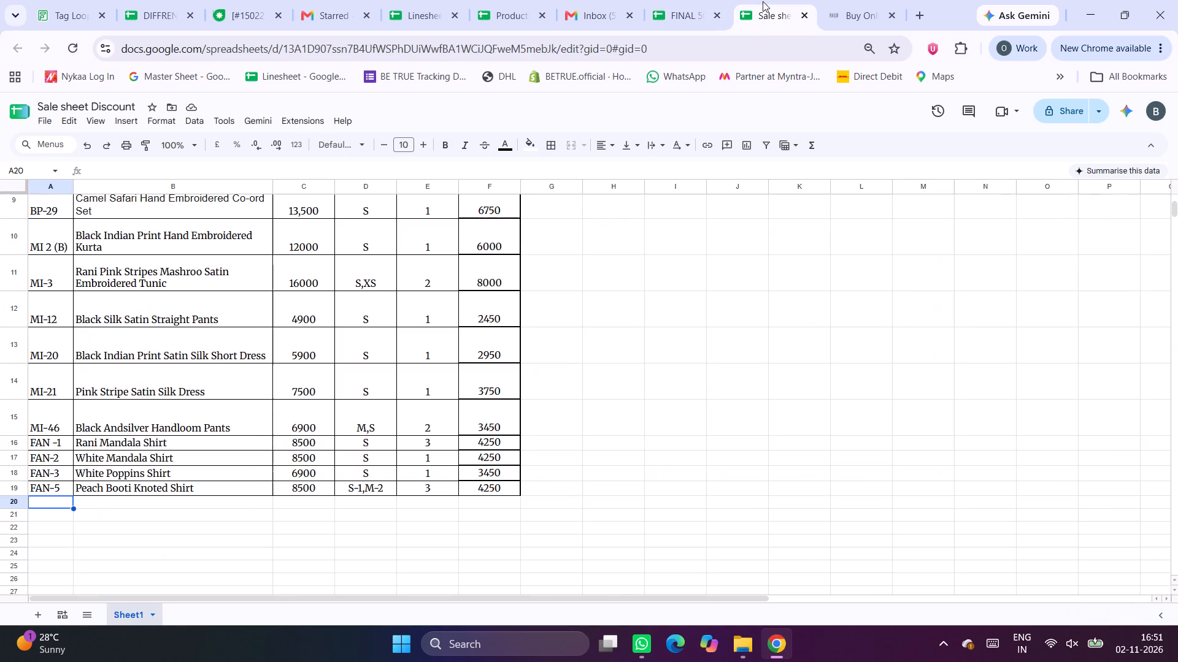
{"action": "key", "text": "ctrl+v"}
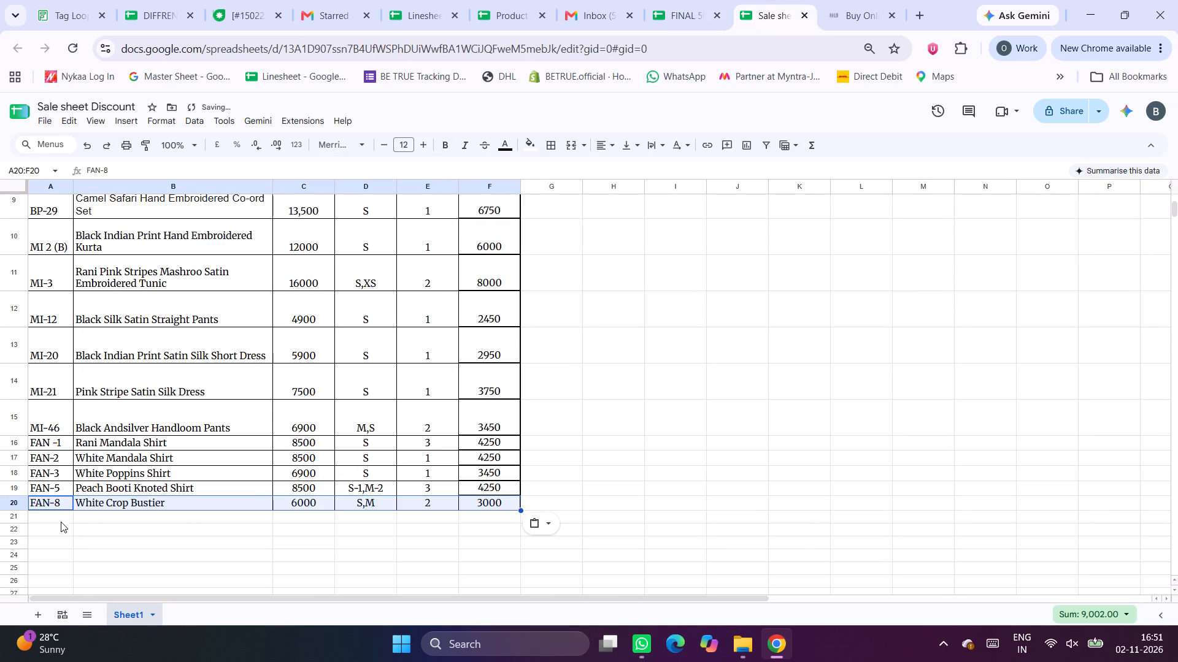
Copy the FAN-15 White Poplin Pants row from the FINAL 50% list into row 21 of Sale sheet Discount.
{"action": "left_click", "coordinate": [60, 523]}
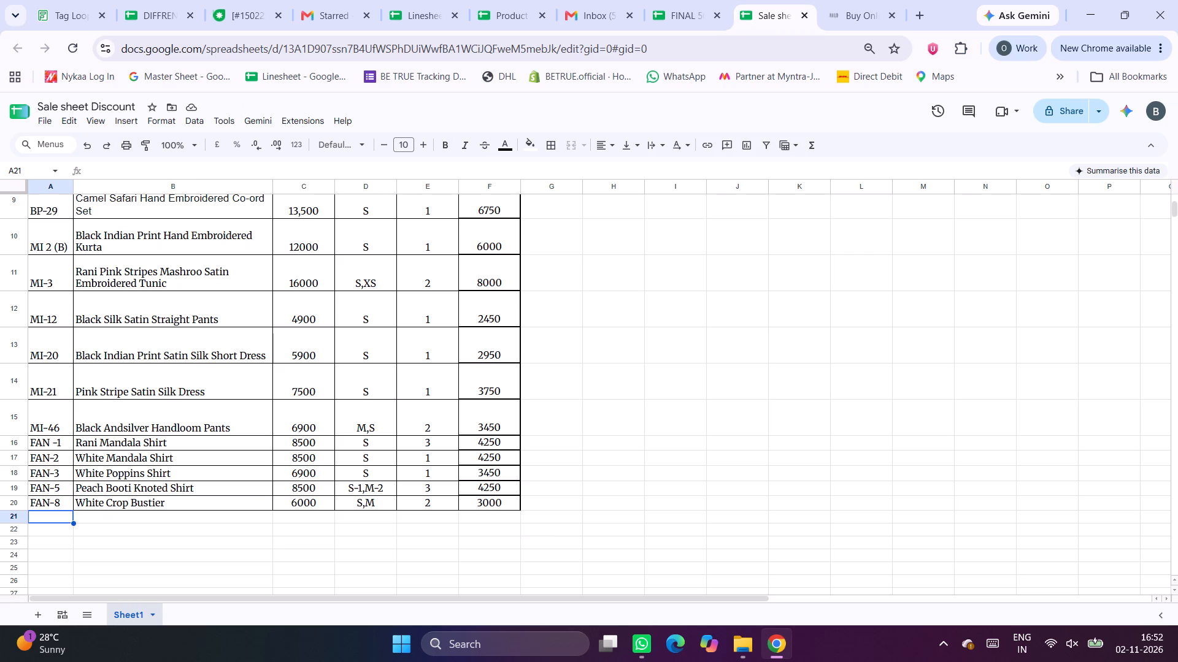
{"action": "left_click", "coordinate": [687, 0]}
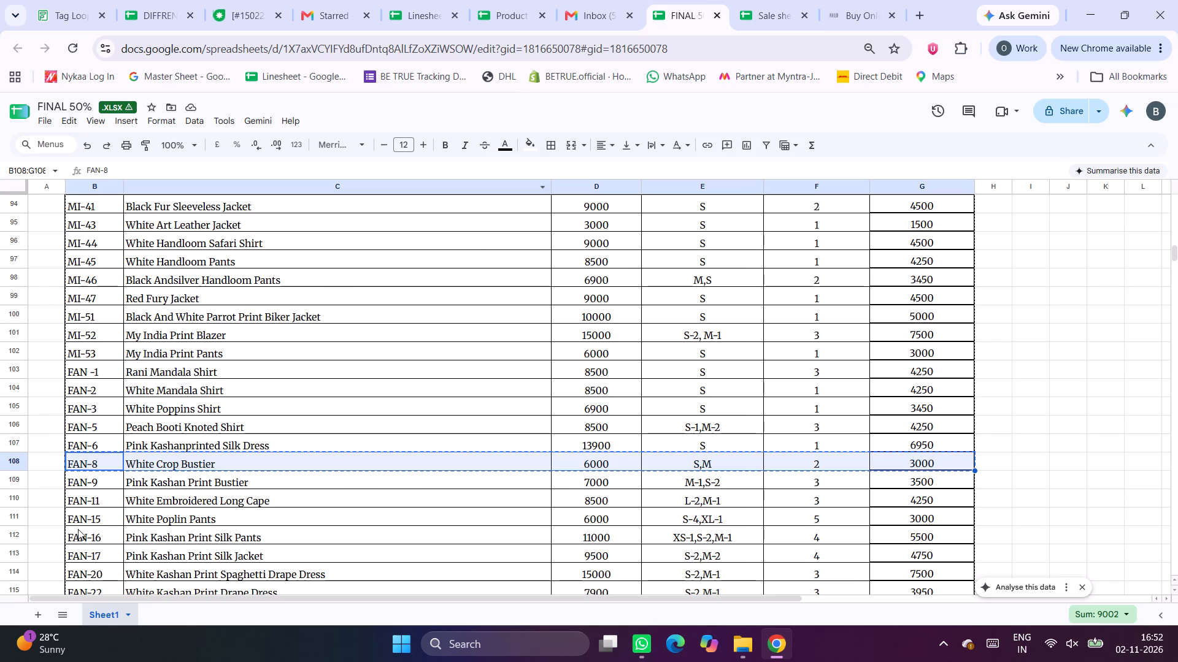
{"action": "left_click", "coordinate": [102, 520]}
{"action": "key", "text": "shift+Right"}
{"action": "key", "text": "shift+Right"}
{"action": "key", "text": "shift+Right"}
{"action": "key", "text": "shift+Right"}
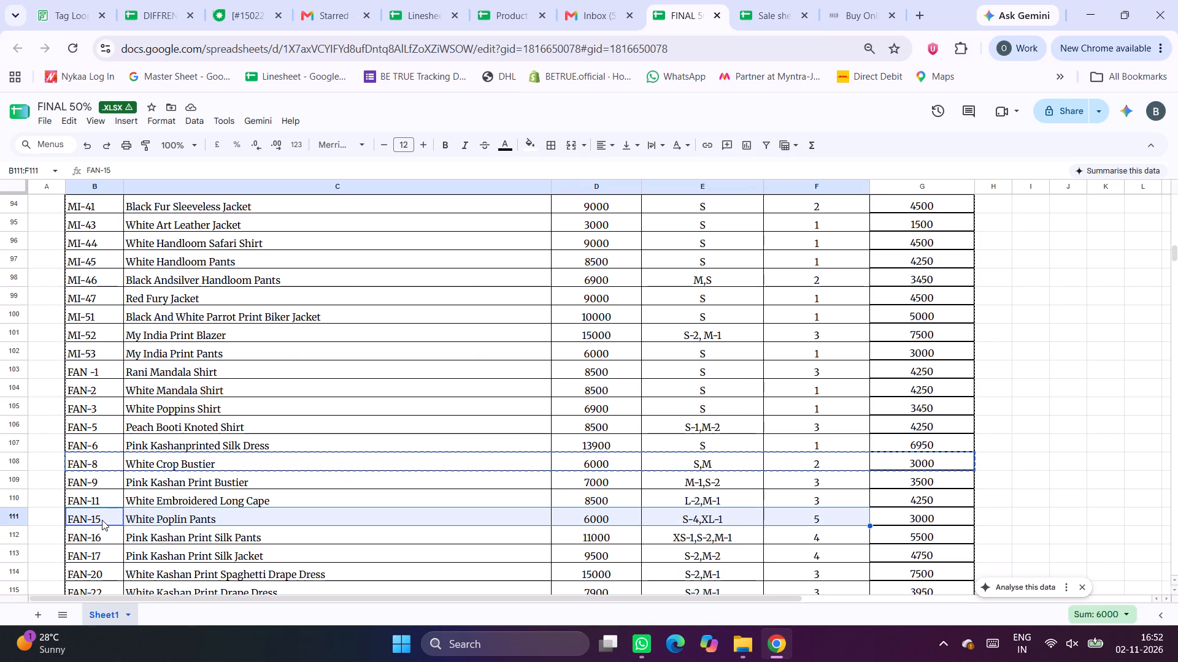
{"action": "key", "text": "shift+Right"}
{"action": "key", "text": "ctrl+c"}
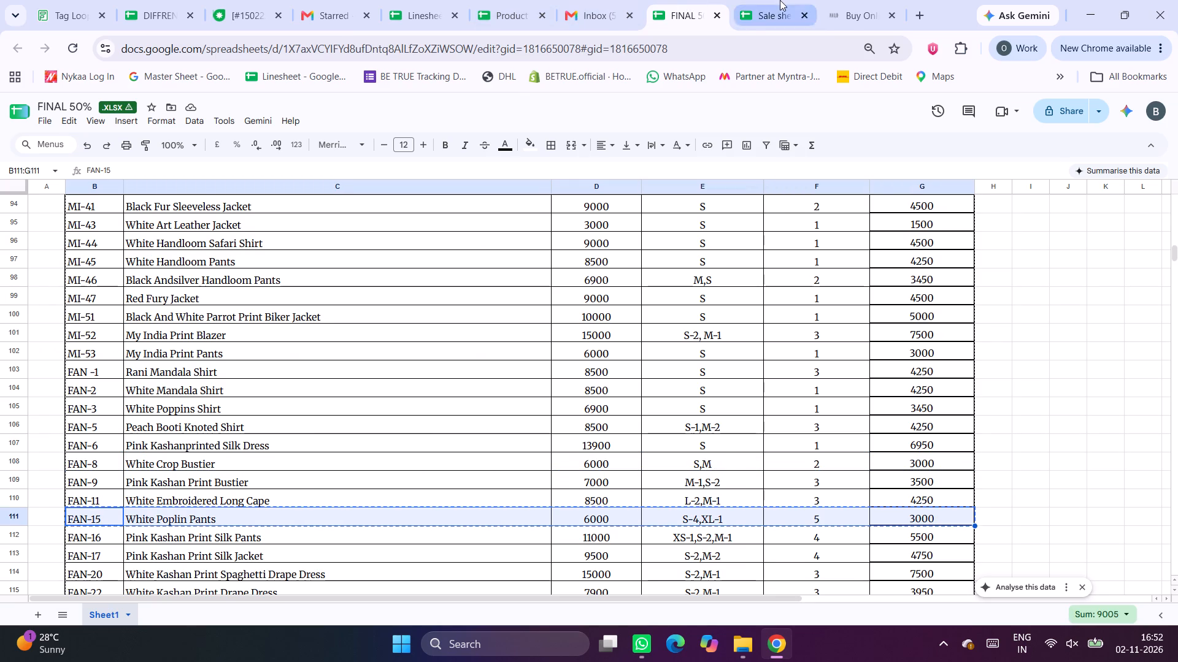
{"action": "left_click", "coordinate": [780, 0]}
{"action": "key", "text": "ctrl+v"}
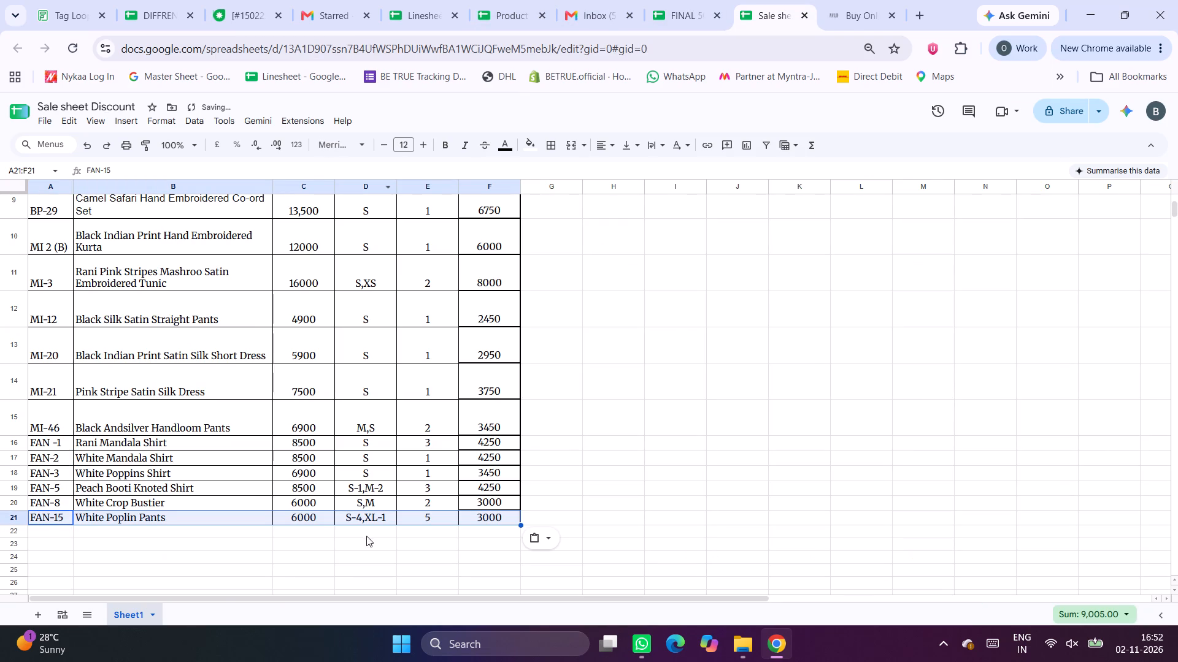
Set the original MRP of the FAN-15 White Poplin Pants in Sale sheet Discount to 4000.
{"action": "left_click", "coordinate": [308, 519]}
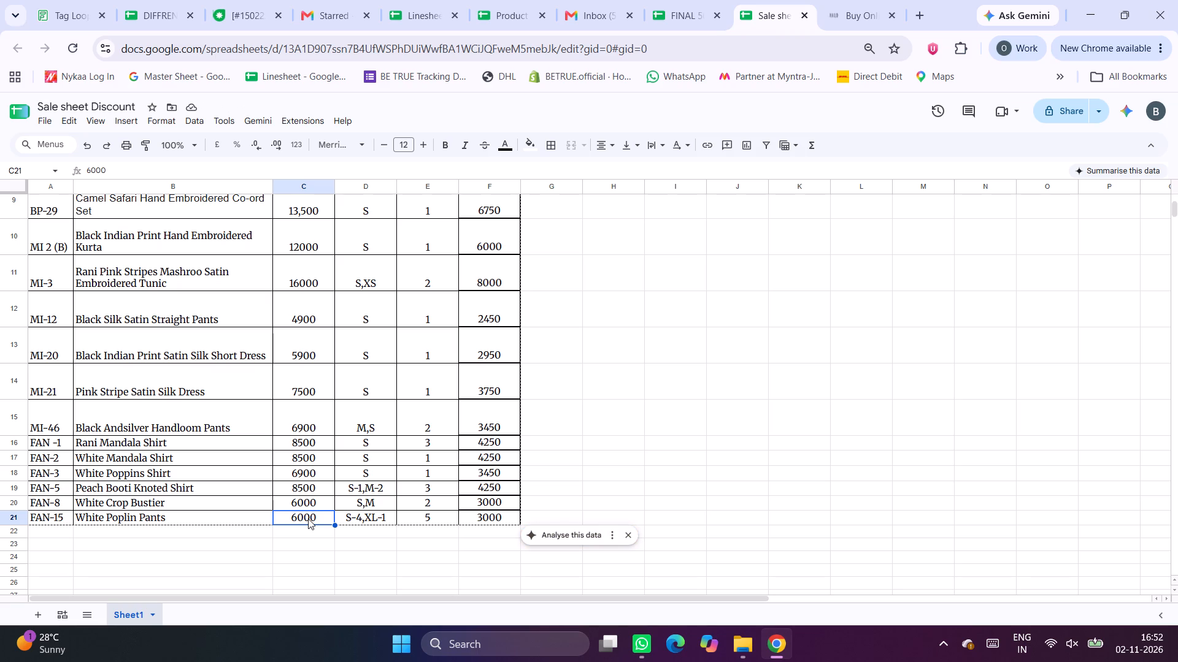
{"action": "type", "text": "4000"}
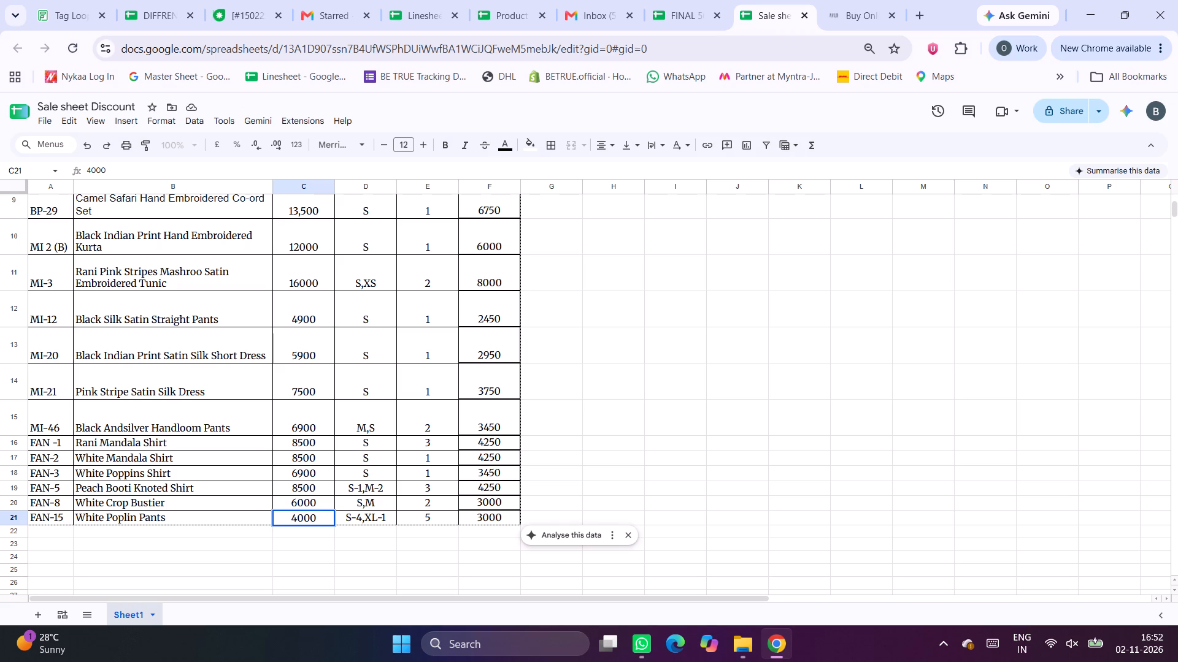
{"action": "key", "text": "Right"}
{"action": "key", "text": "Right"}
{"action": "key", "text": "Right"}
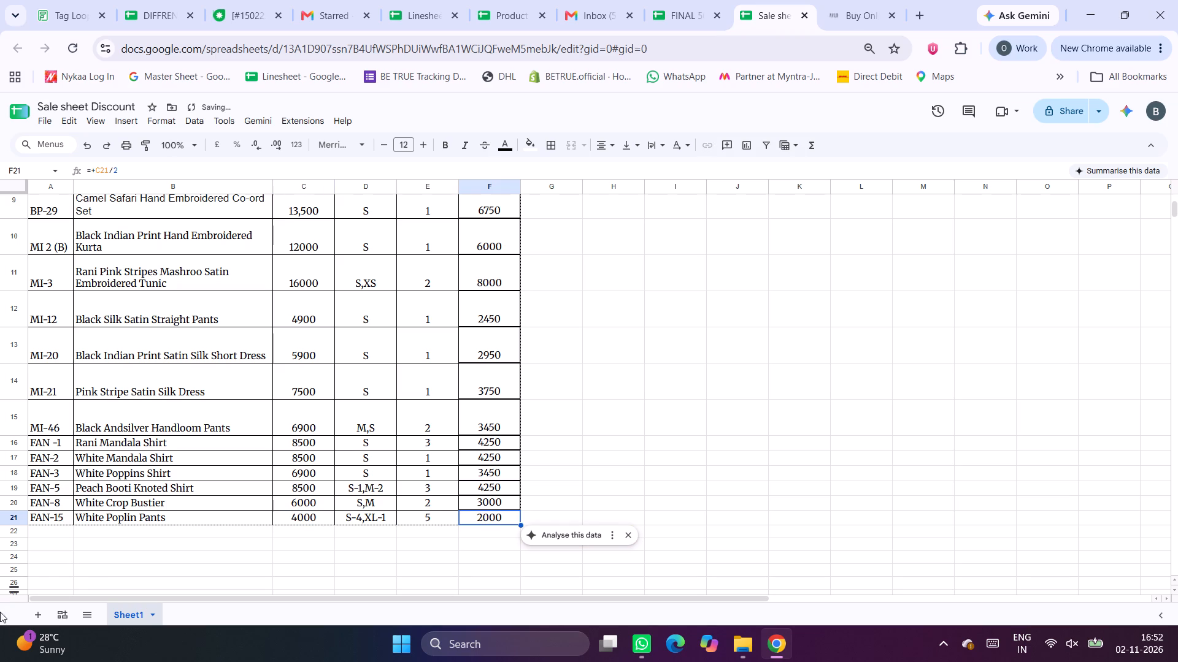
{"action": "left_click", "coordinate": [60, 536]}
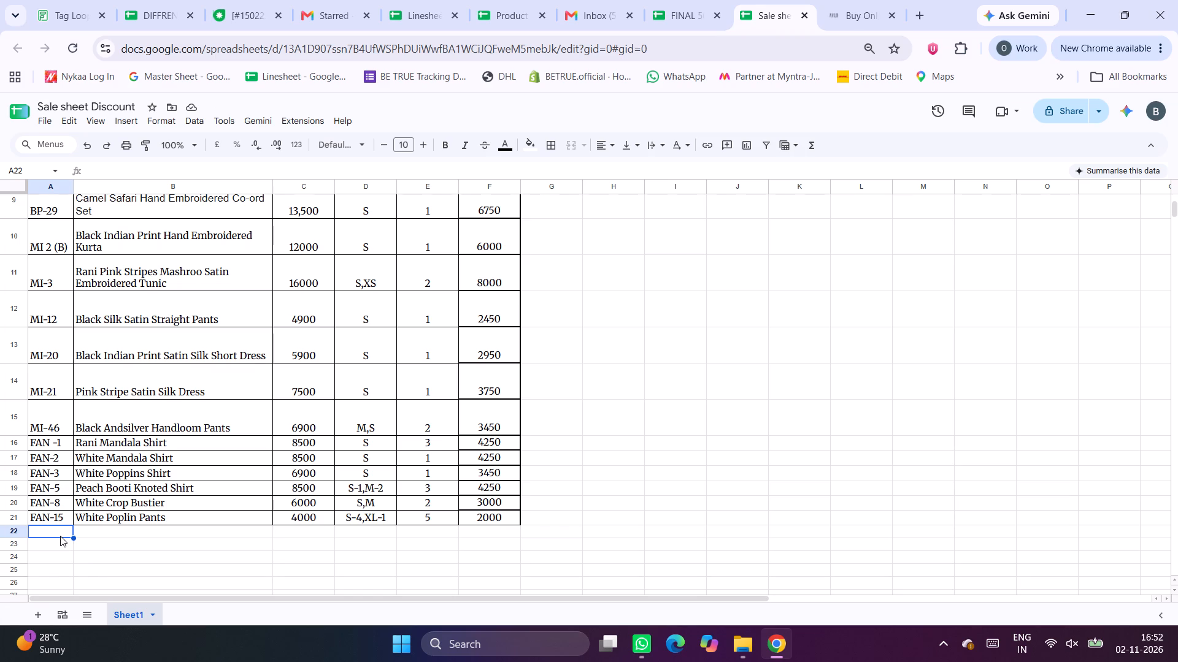
Copy the AN-18 Kashan Red Print Hand Embroidered Long Shirt row from the FINAL 50% list into row 22 of Sale sheet Discount.
{"action": "left_click", "coordinate": [738, 0]}
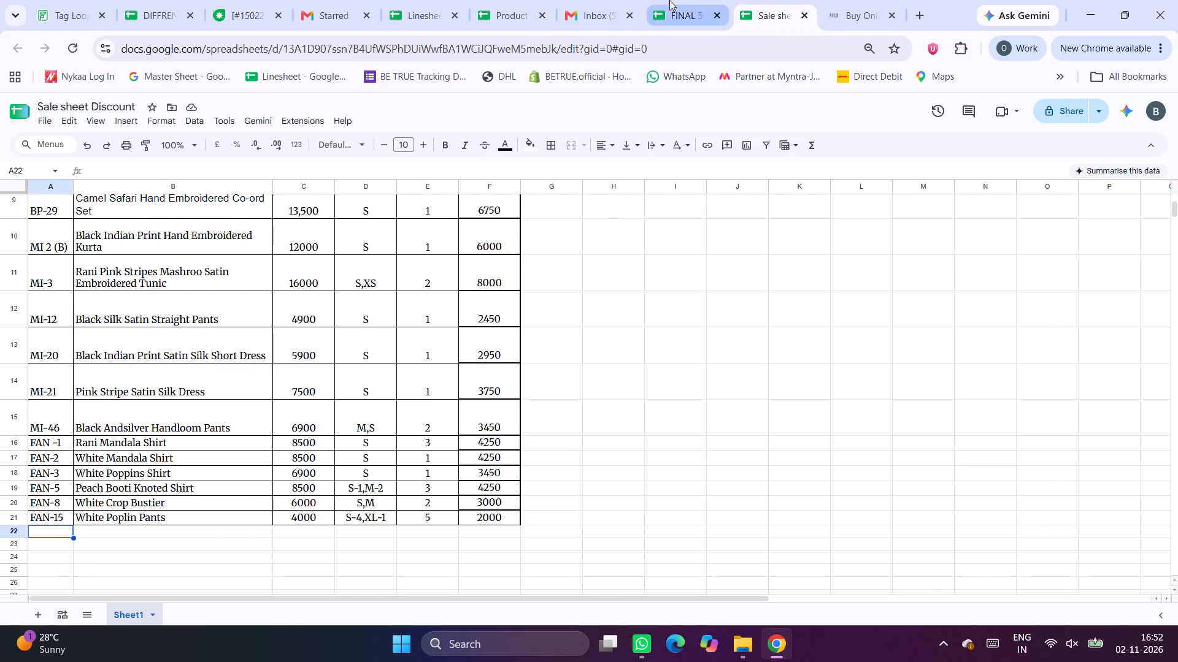
{"action": "left_click", "coordinate": [669, 0]}
{"action": "scroll", "coordinate": [317, 401], "scroll_direction": "down", "scroll_amount": 4}
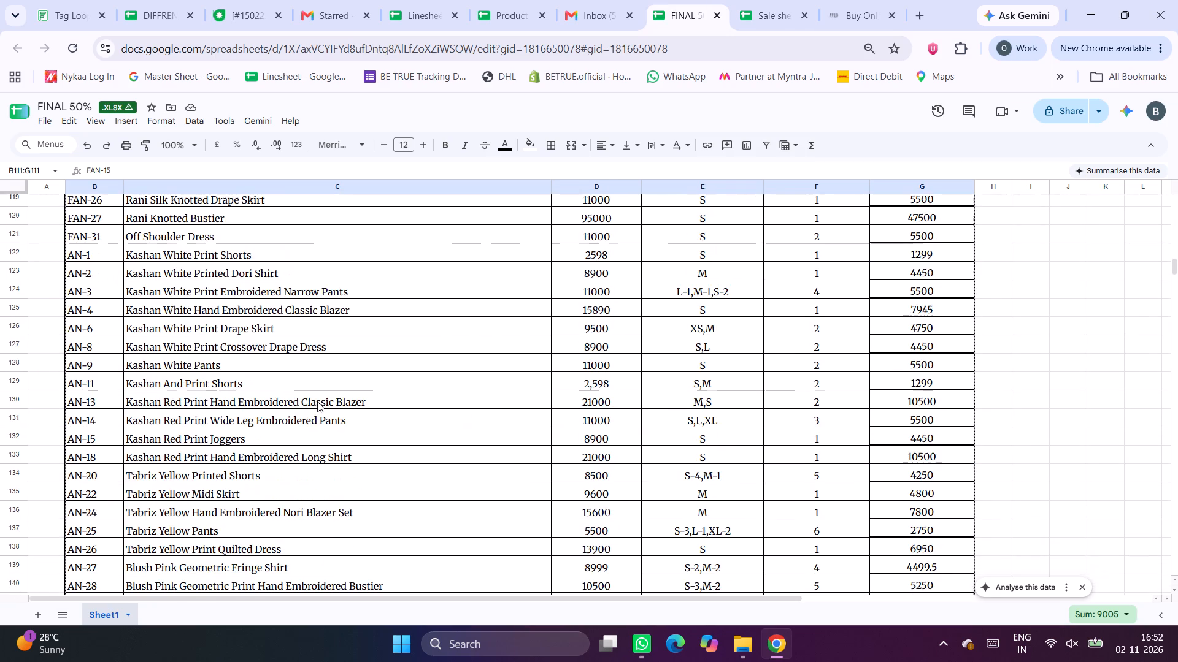
{"action": "left_click", "coordinate": [99, 459]}
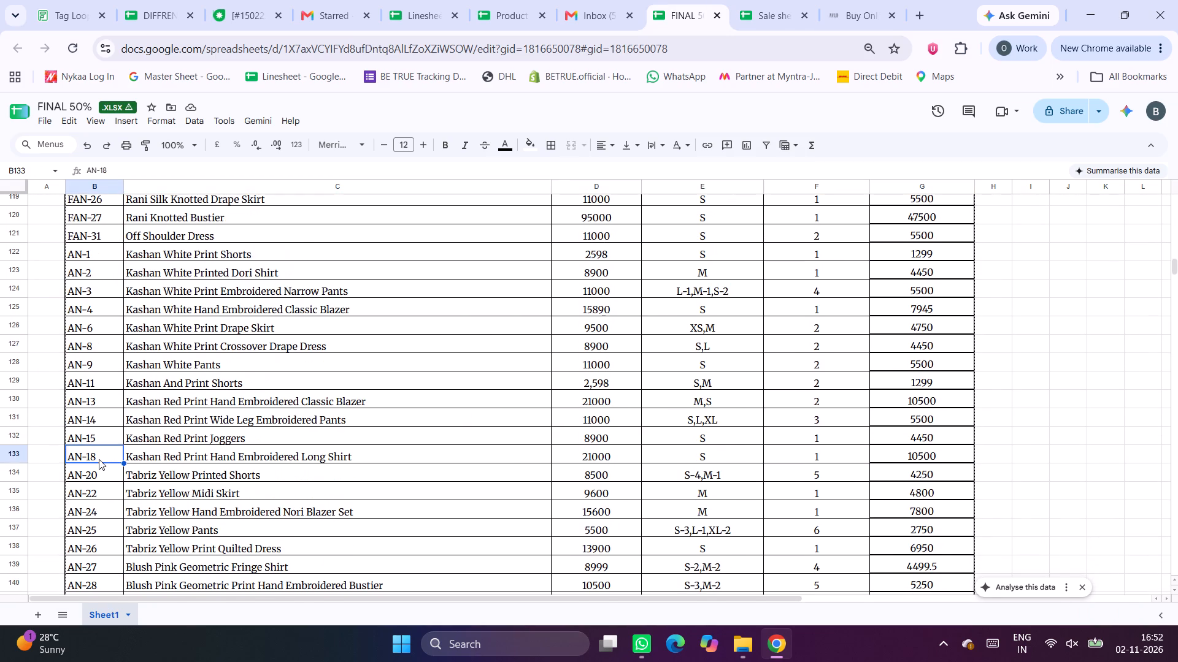
{"action": "key", "text": "shift+Right"}
{"action": "key", "text": "shift+Right"}
{"action": "key", "text": "shift+Right"}
{"action": "key", "text": "shift+Right"}
{"action": "key", "text": "shift+Right"}
{"action": "key", "text": "ctrl+c"}
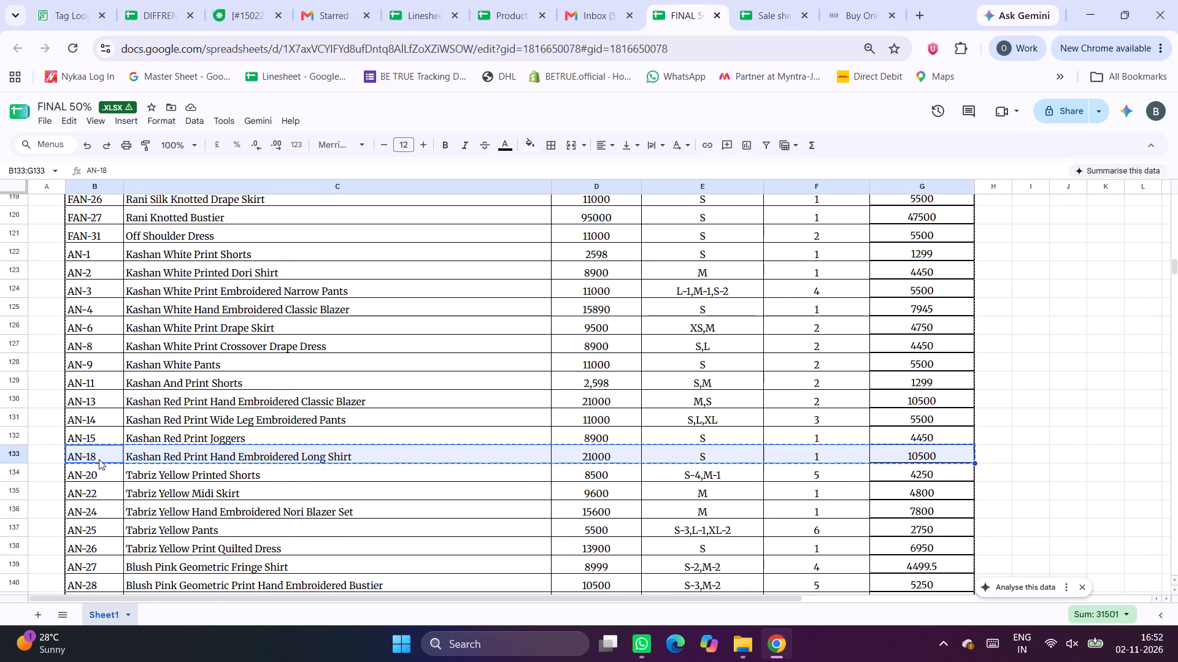
{"action": "left_click", "coordinate": [767, 0]}
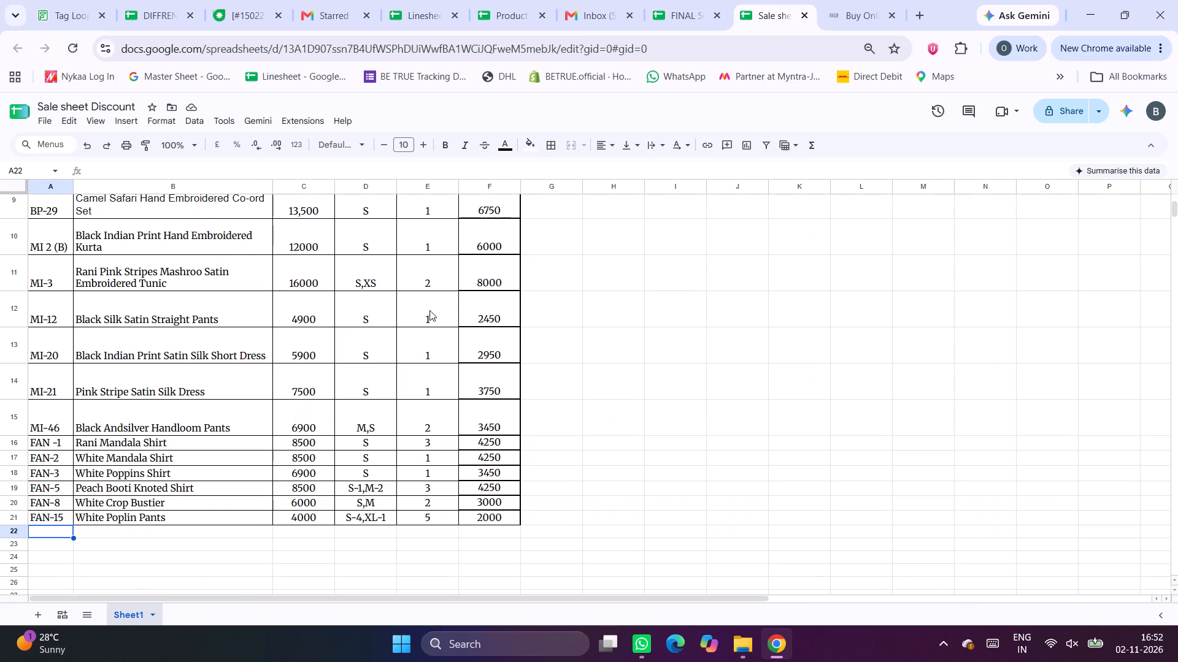
{"action": "key", "text": "ctrl+v"}
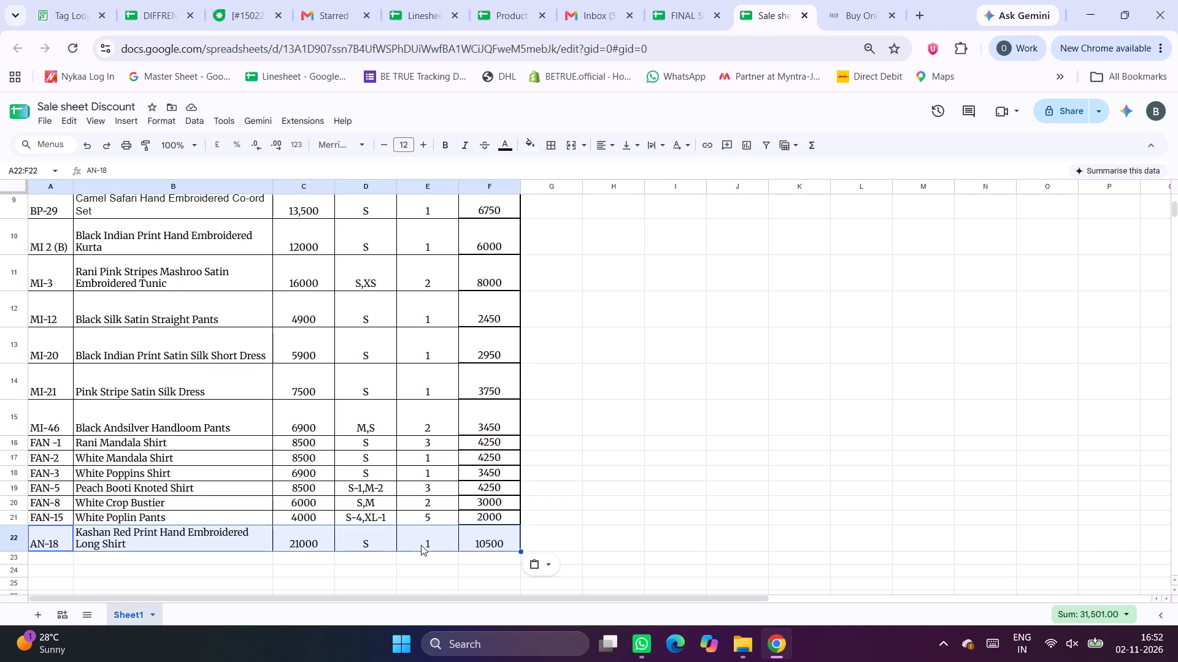
Copy the AN-20 Tabriz Yellow Printed Shorts row from the FINAL 50% list for row 23 of Sale sheet Discount.
{"action": "left_click", "coordinate": [55, 556]}
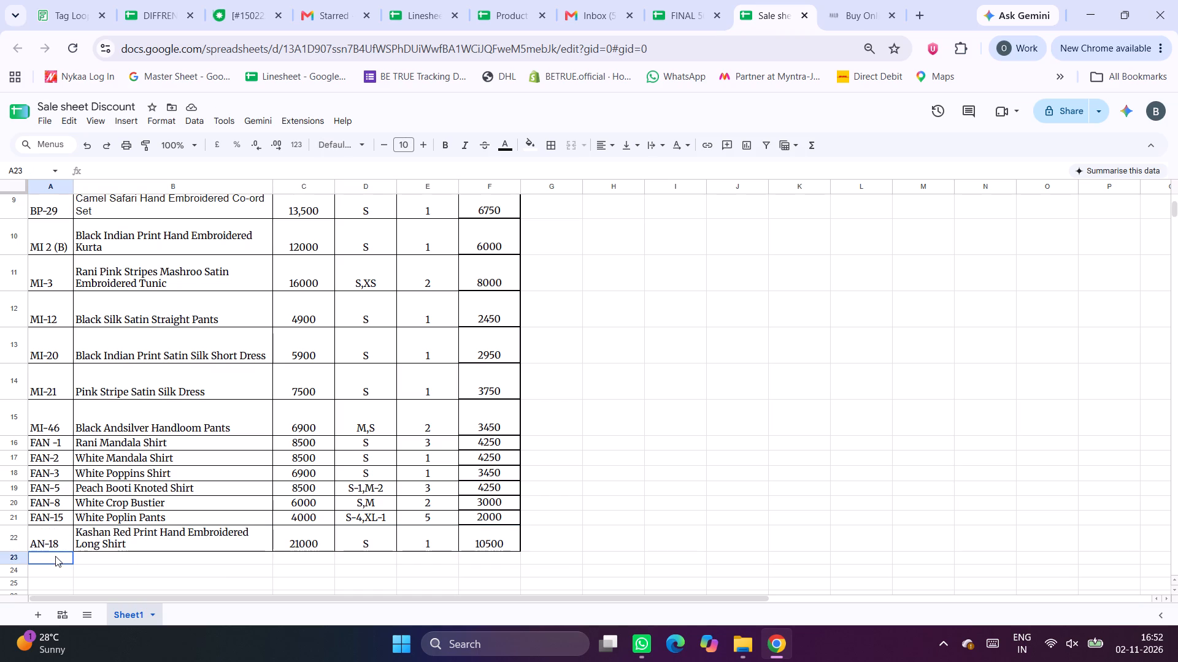
{"action": "left_click", "coordinate": [652, 0]}
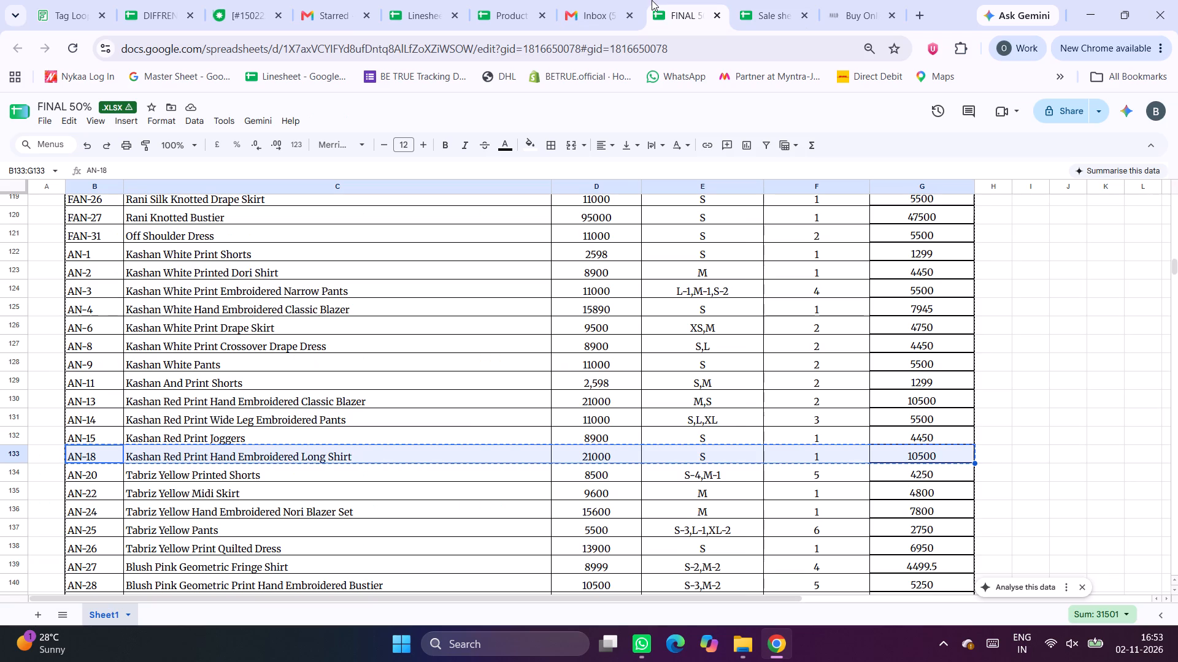
{"action": "scroll", "coordinate": [318, 378], "scroll_direction": "down", "scroll_amount": 1}
{"action": "left_click", "coordinate": [104, 390]}
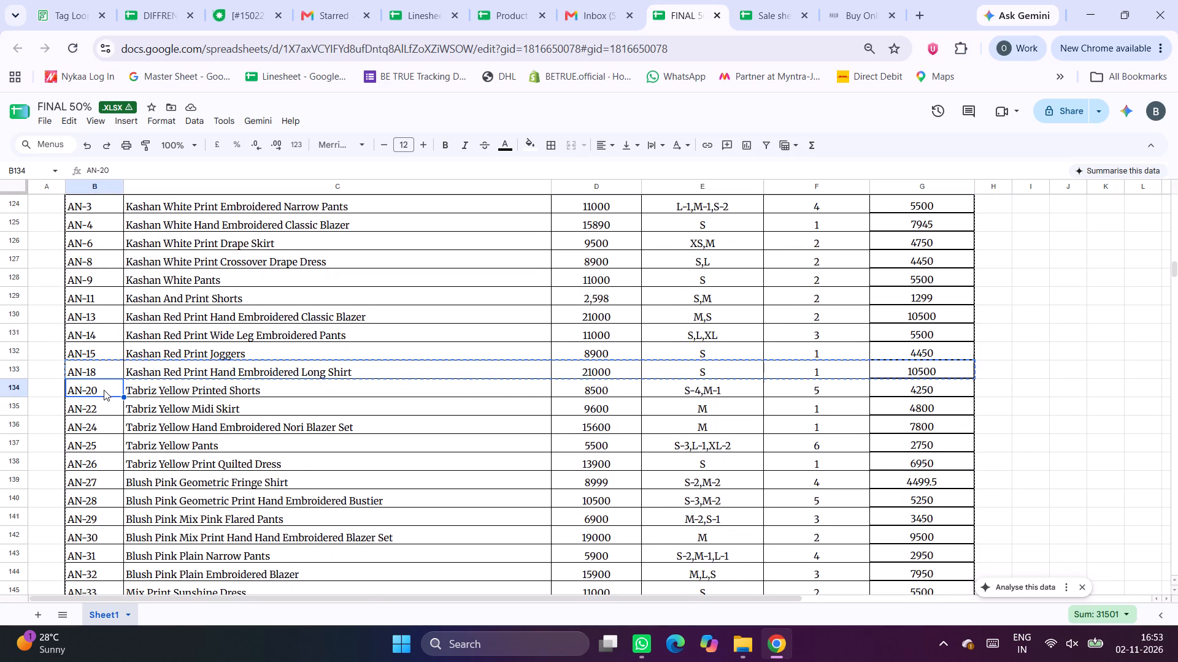
{"action": "left_click_drag", "start_coordinate": [94, 392], "coordinate": [977, 392]}
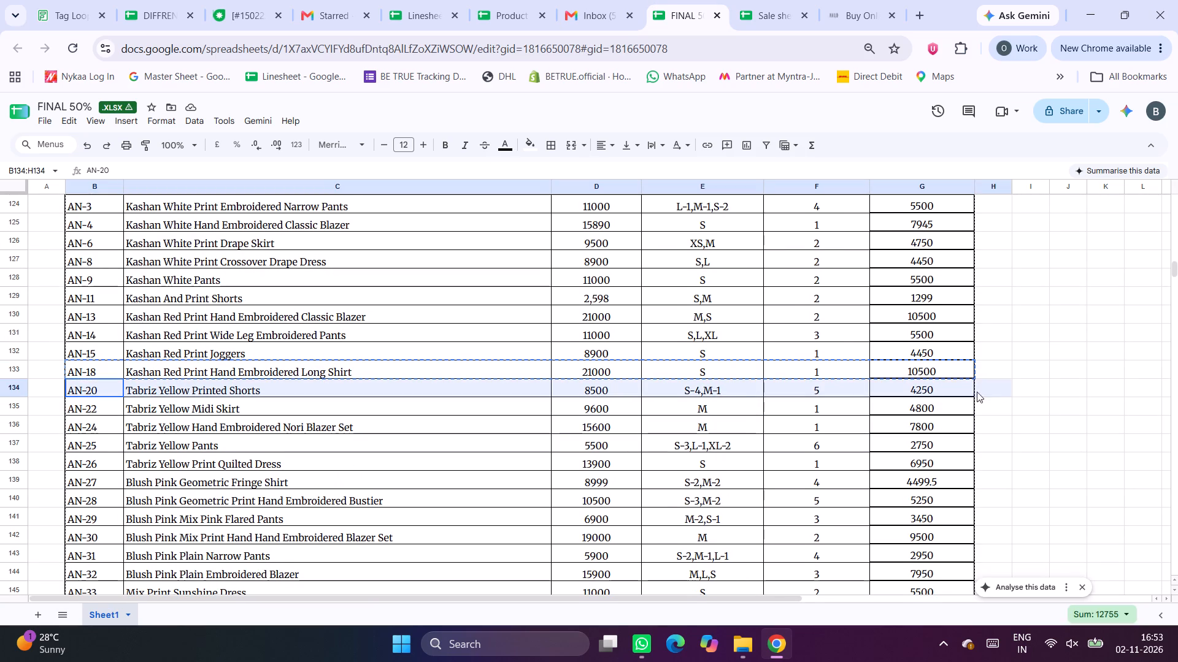
{"action": "left_click_drag", "start_coordinate": [977, 392], "coordinate": [927, 394]}
{"action": "key", "text": "ctrl+c"}
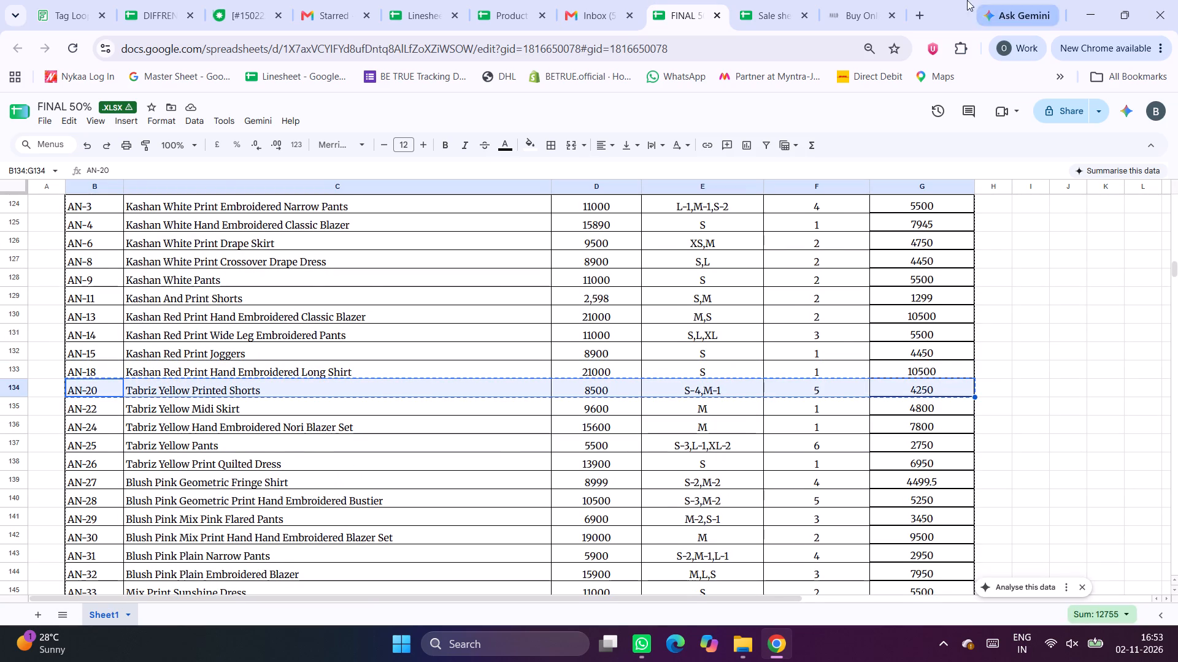
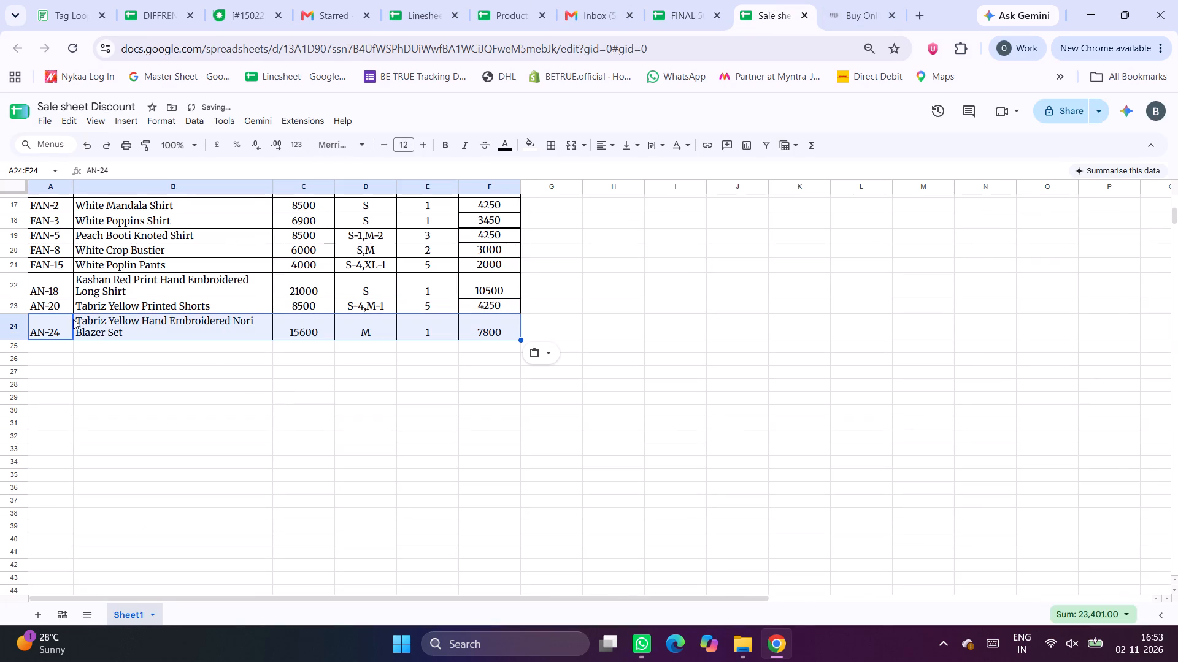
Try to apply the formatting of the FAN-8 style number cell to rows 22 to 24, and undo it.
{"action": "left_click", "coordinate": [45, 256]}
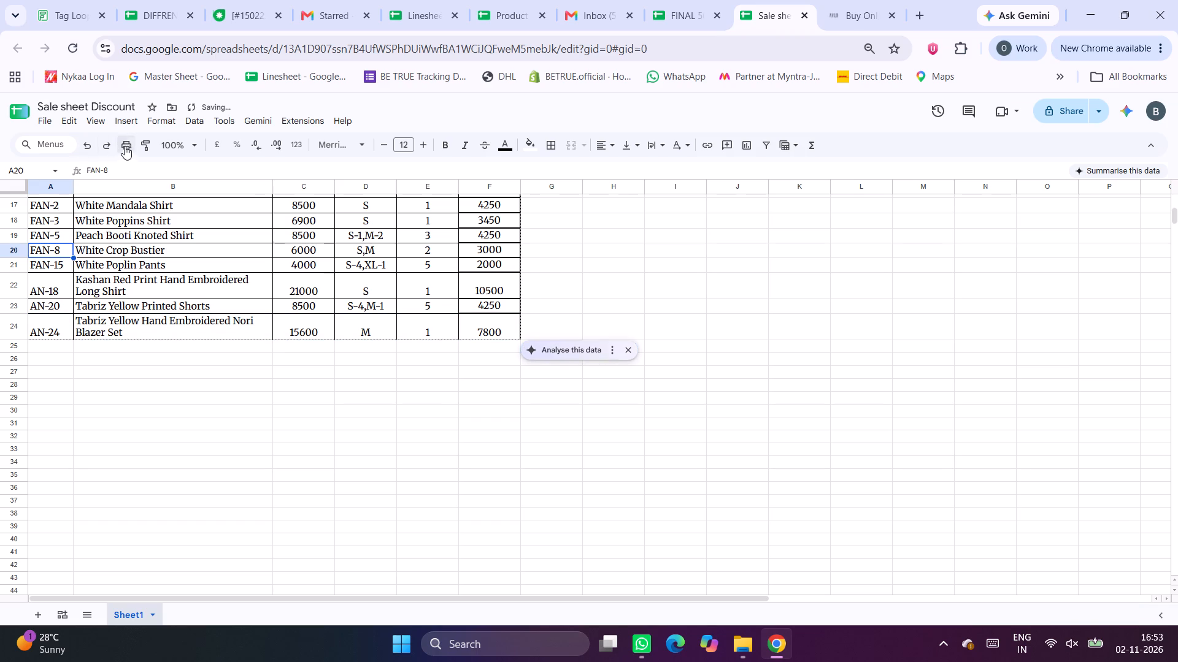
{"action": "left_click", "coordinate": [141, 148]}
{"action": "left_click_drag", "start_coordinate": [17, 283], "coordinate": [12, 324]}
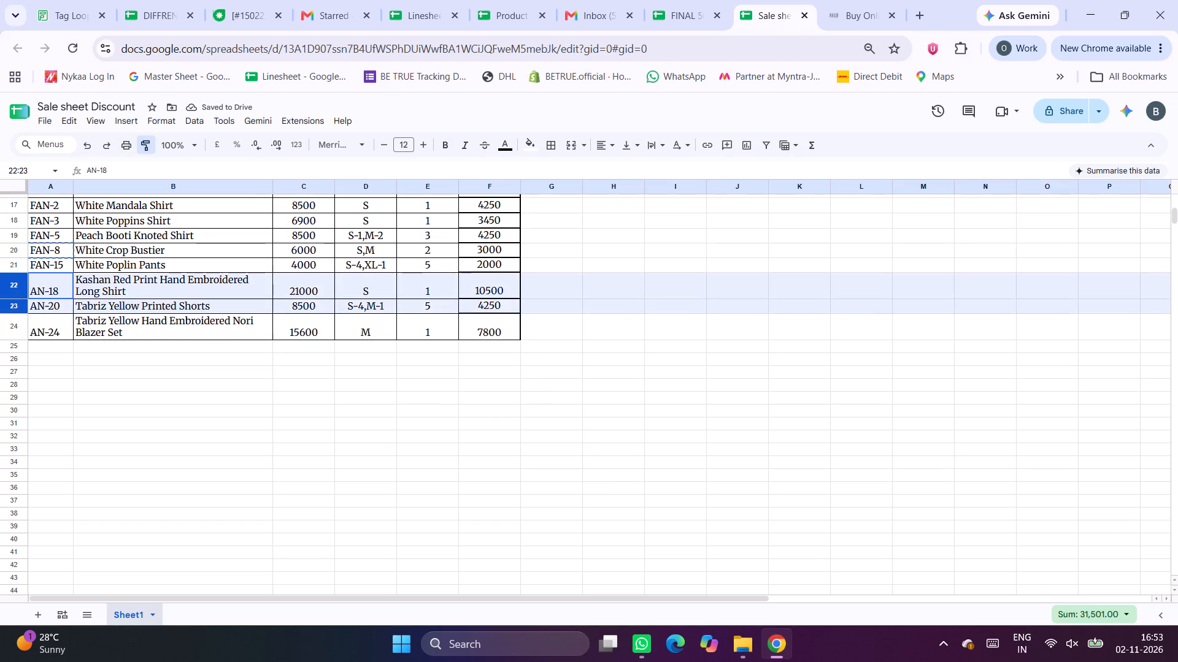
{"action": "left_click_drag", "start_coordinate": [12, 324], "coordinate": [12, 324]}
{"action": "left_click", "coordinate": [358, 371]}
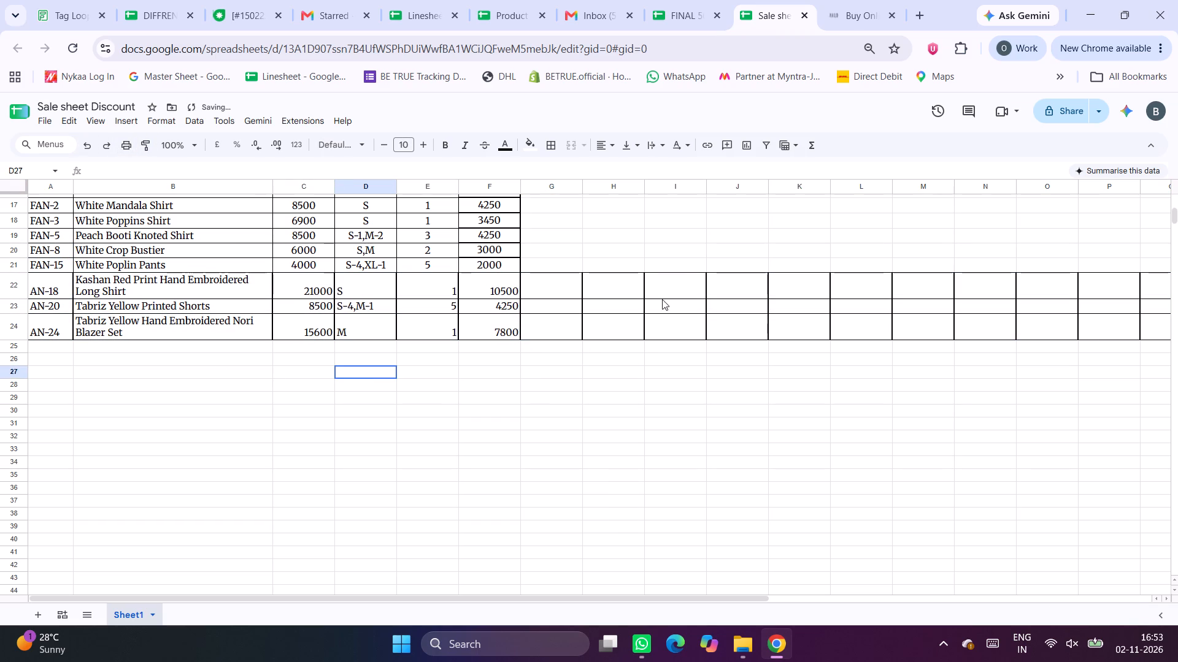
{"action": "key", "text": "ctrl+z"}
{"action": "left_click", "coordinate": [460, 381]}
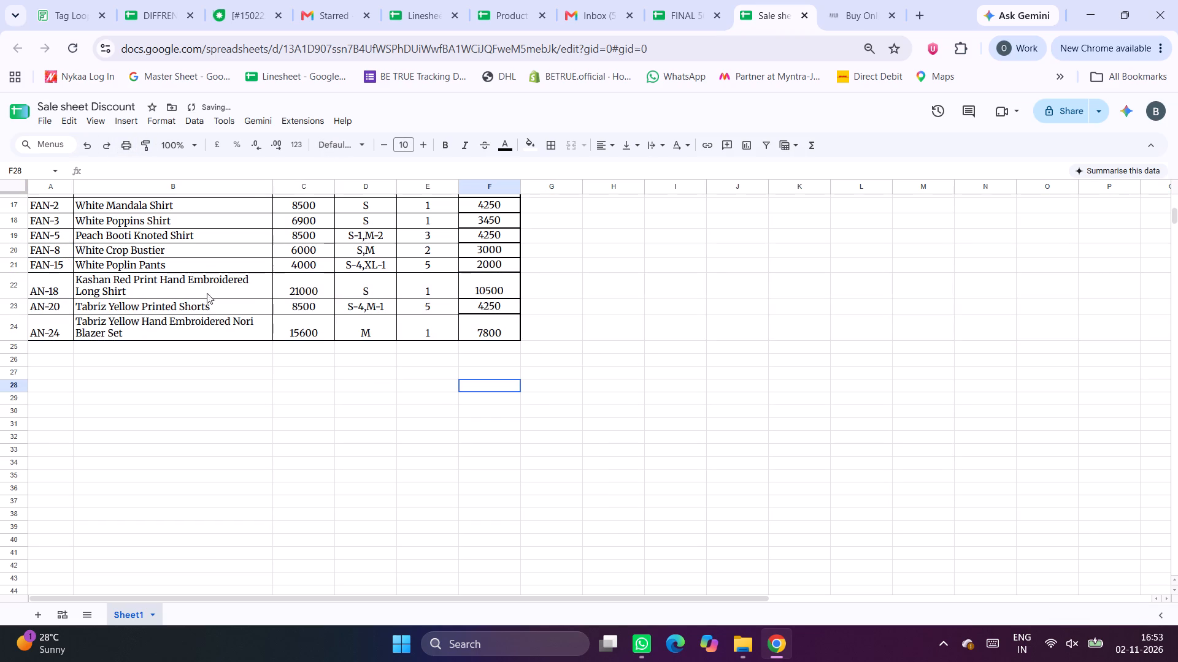
Reduce the heights of row 22 (AN-18) and row 24 (AN-24) to about a single line of text.
{"action": "left_click_drag", "start_coordinate": [17, 296], "coordinate": [17, 286]}
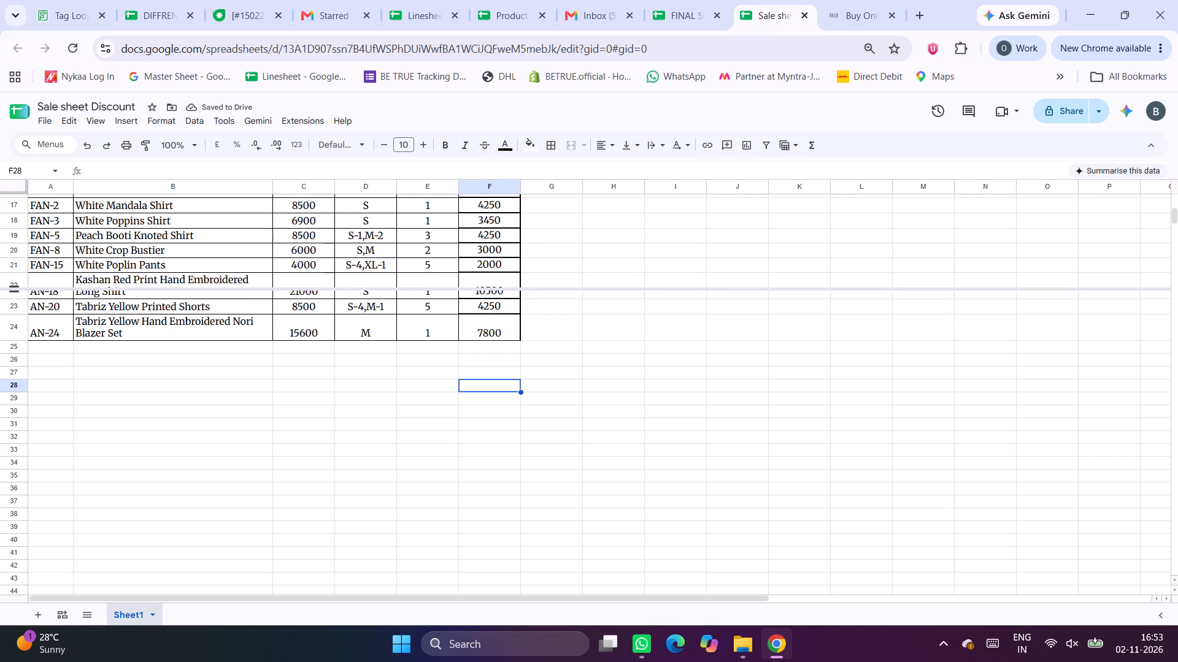
{"action": "left_click_drag", "start_coordinate": [17, 286], "coordinate": [17, 288]}
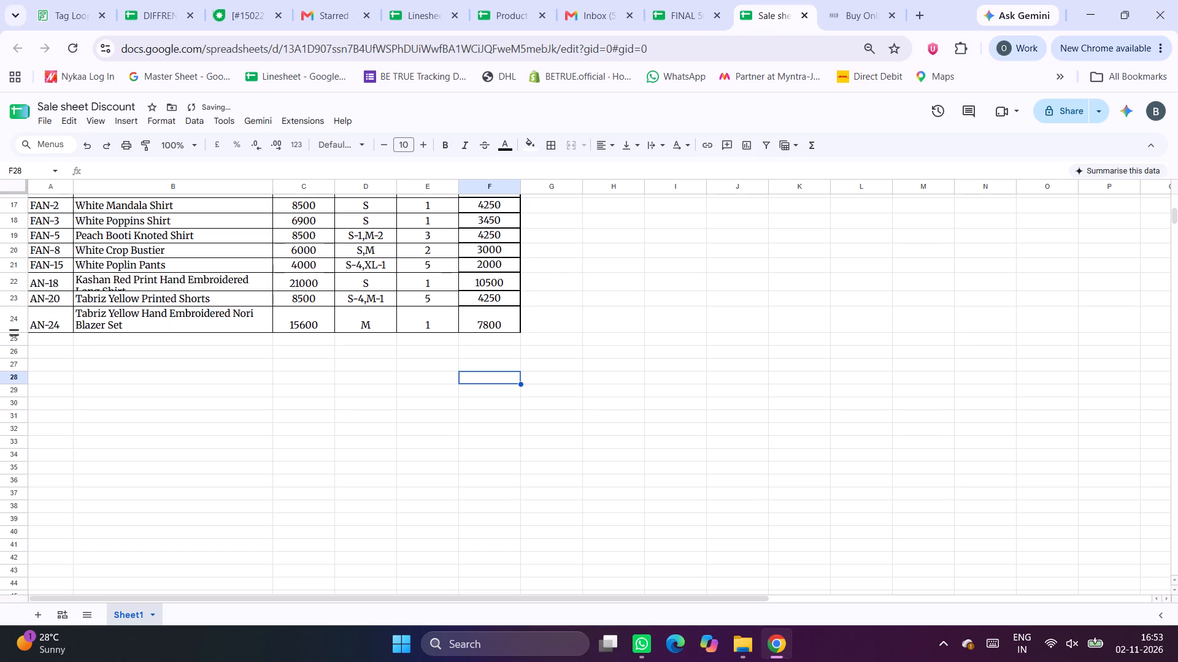
{"action": "left_click_drag", "start_coordinate": [17, 332], "coordinate": [17, 323]}
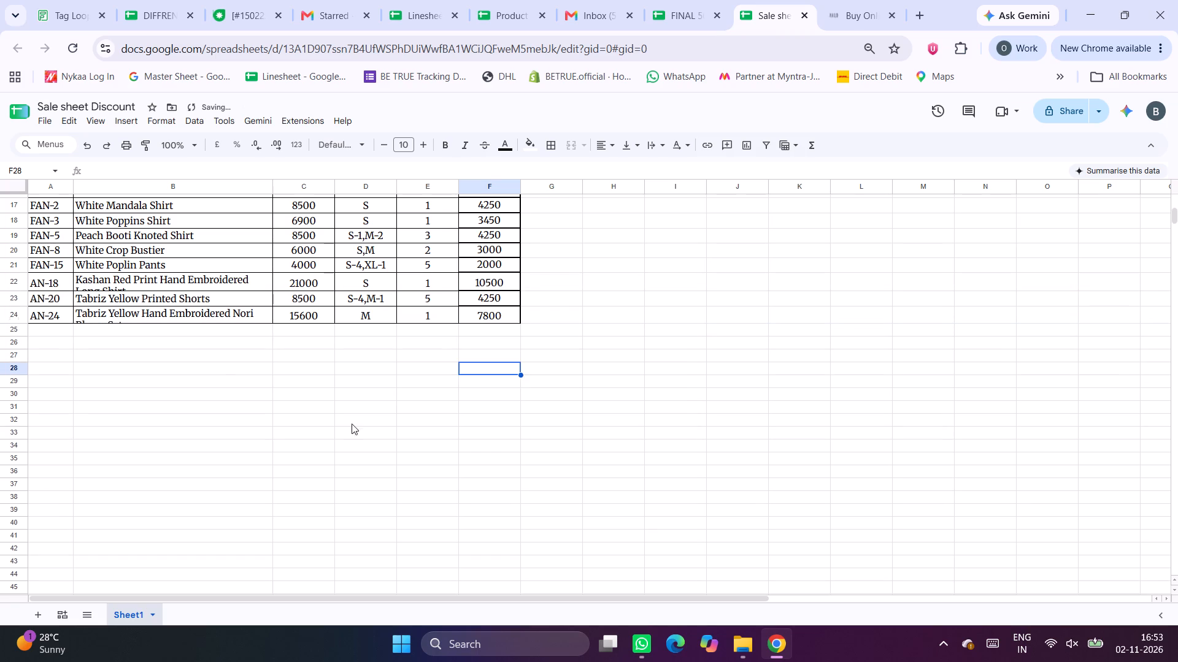
{"action": "left_click", "coordinate": [401, 438]}
{"action": "scroll", "coordinate": [401, 438], "scroll_direction": "up", "scroll_amount": 3}
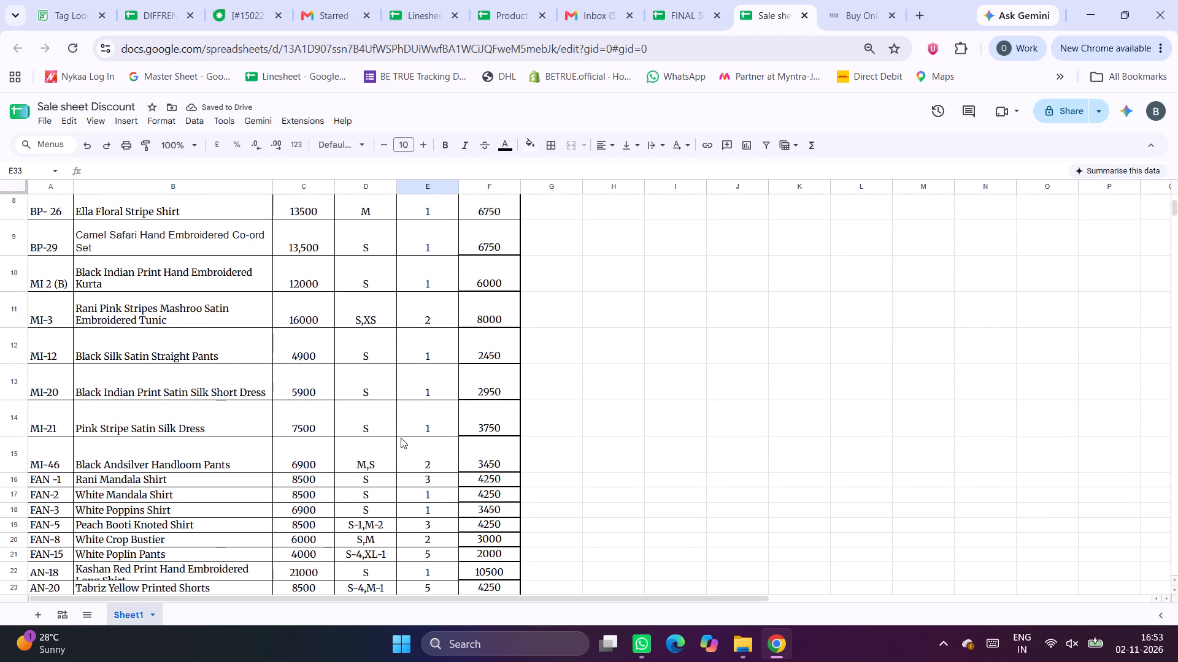
{"action": "scroll", "coordinate": [401, 438], "scroll_direction": "down", "scroll_amount": 2}
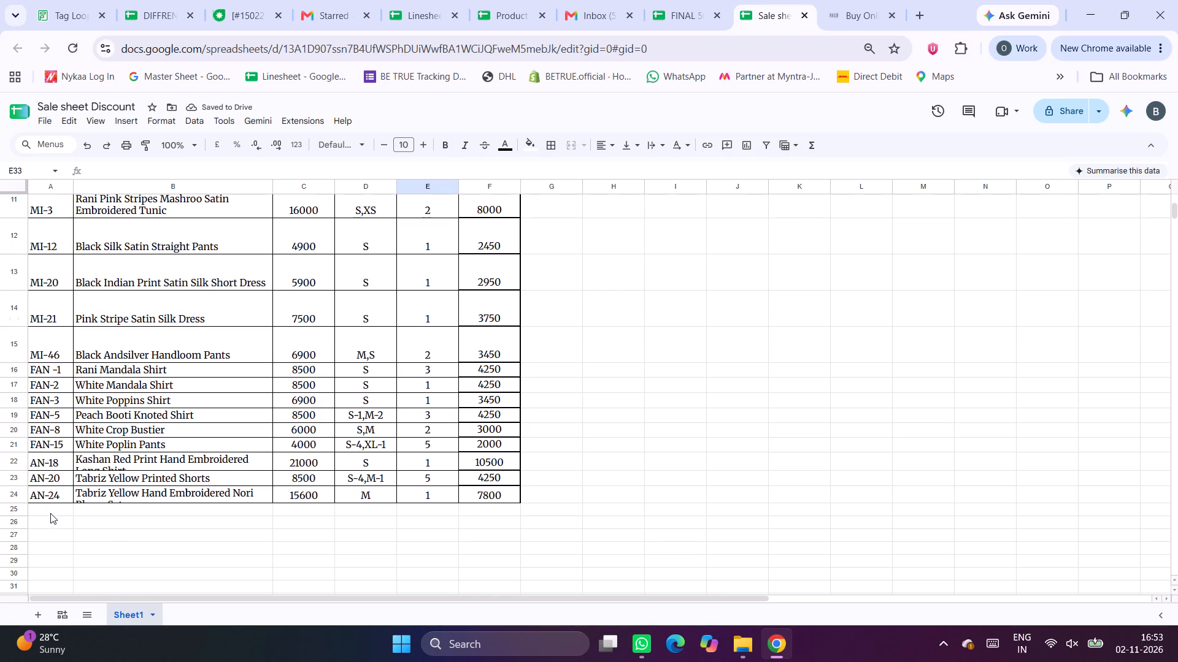
Search the AVLD shop website for the AN-35 Happy Stripes Bow Shirt from the FINAL 50% list and check its price.
{"action": "left_click", "coordinate": [50, 513]}
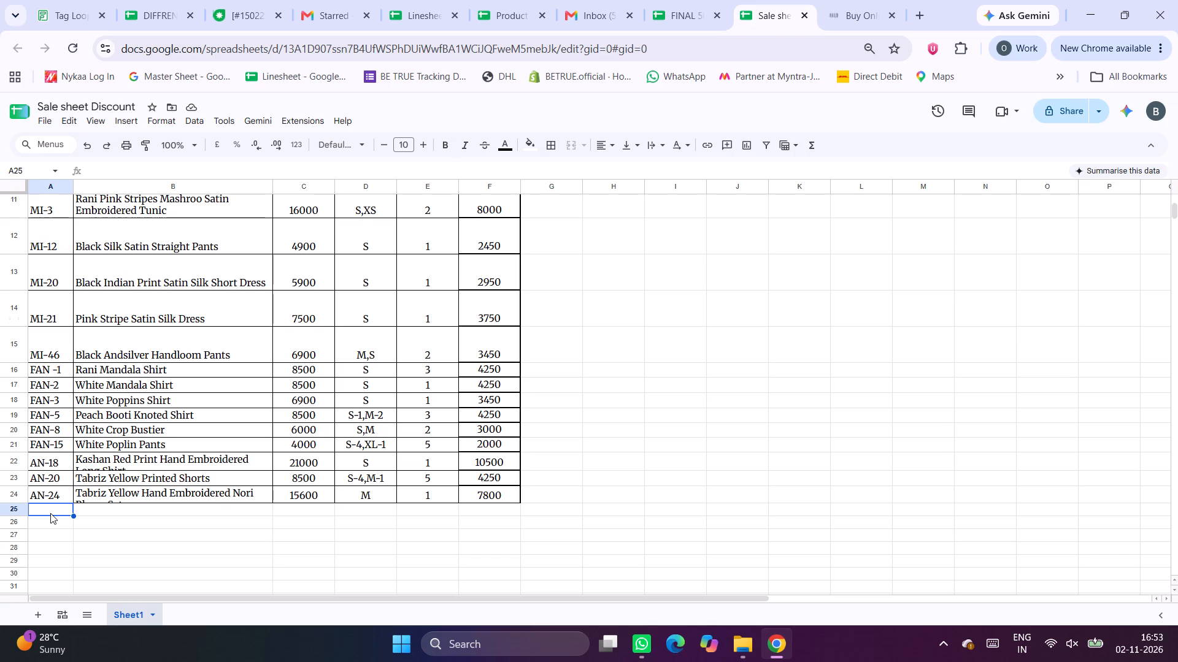
{"action": "left_click", "coordinate": [706, 0]}
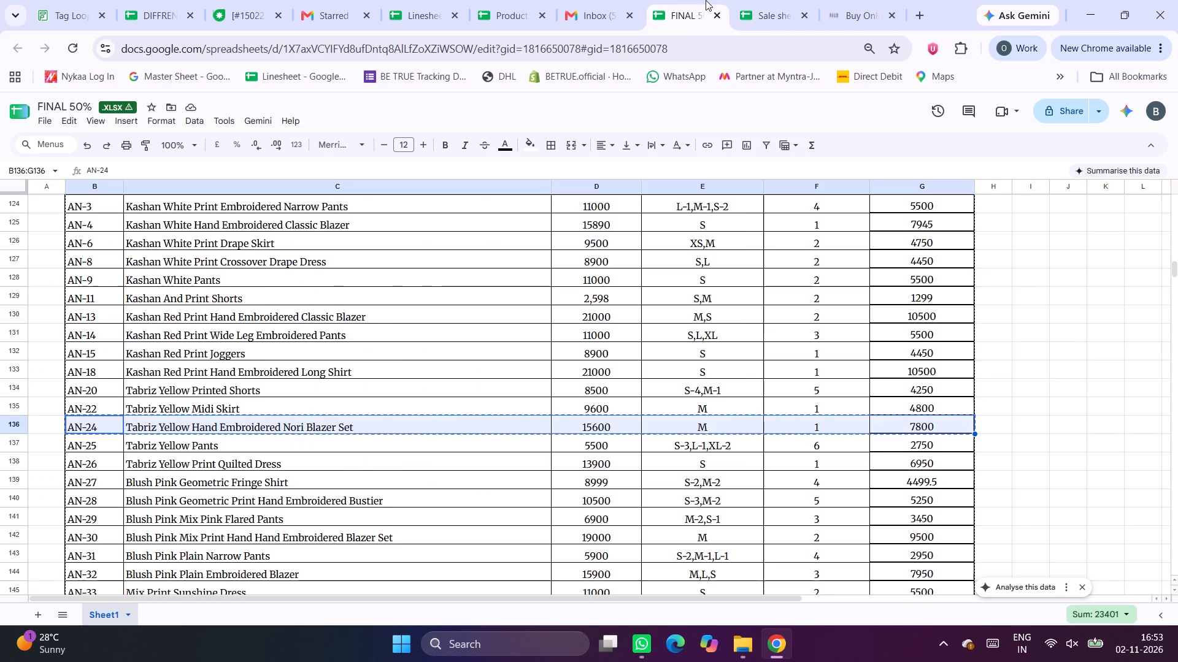
{"action": "scroll", "coordinate": [395, 492], "scroll_direction": "down", "scroll_amount": 3}
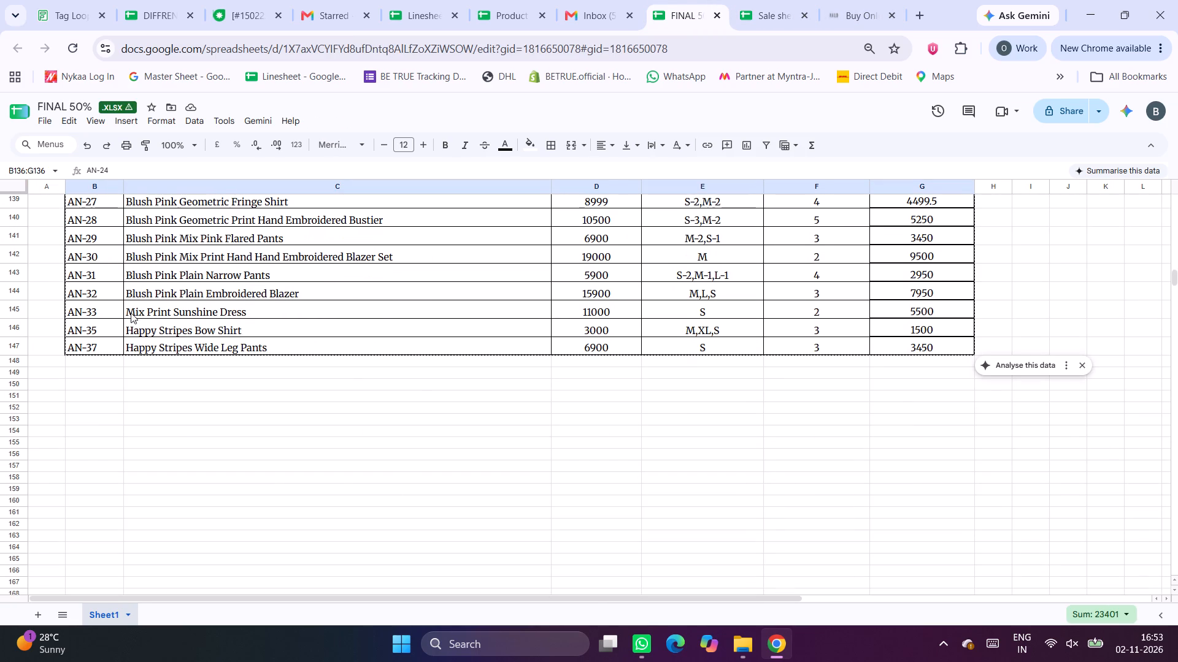
{"action": "left_click", "coordinate": [254, 335]}
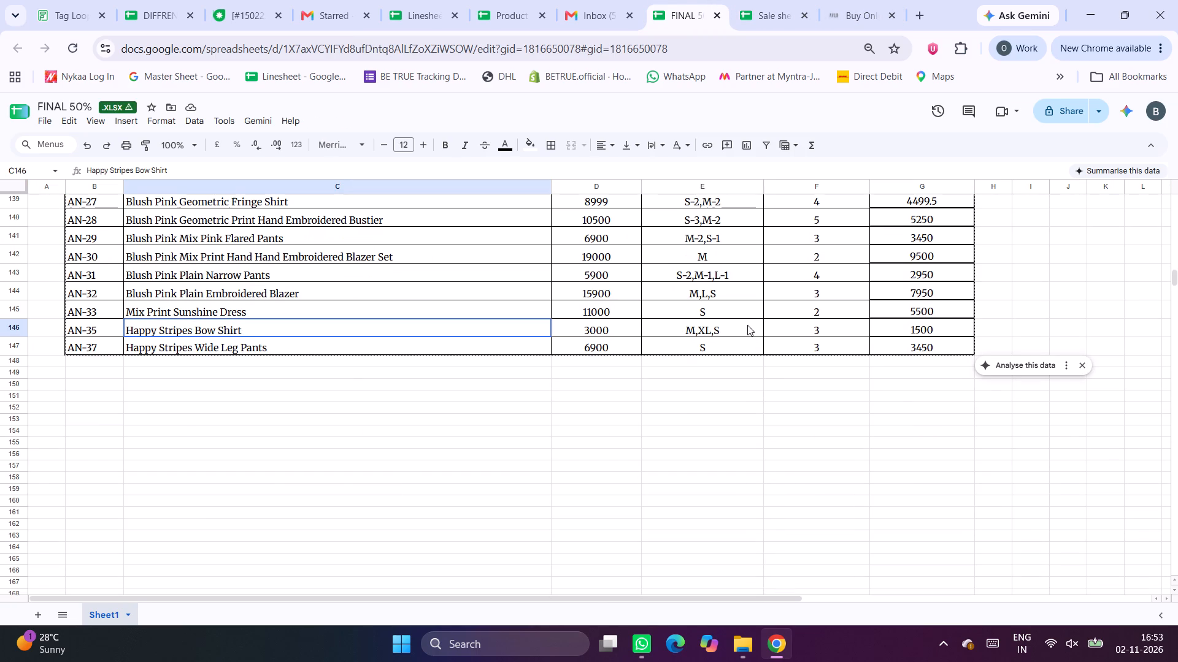
{"action": "key", "text": "ctrl+c"}
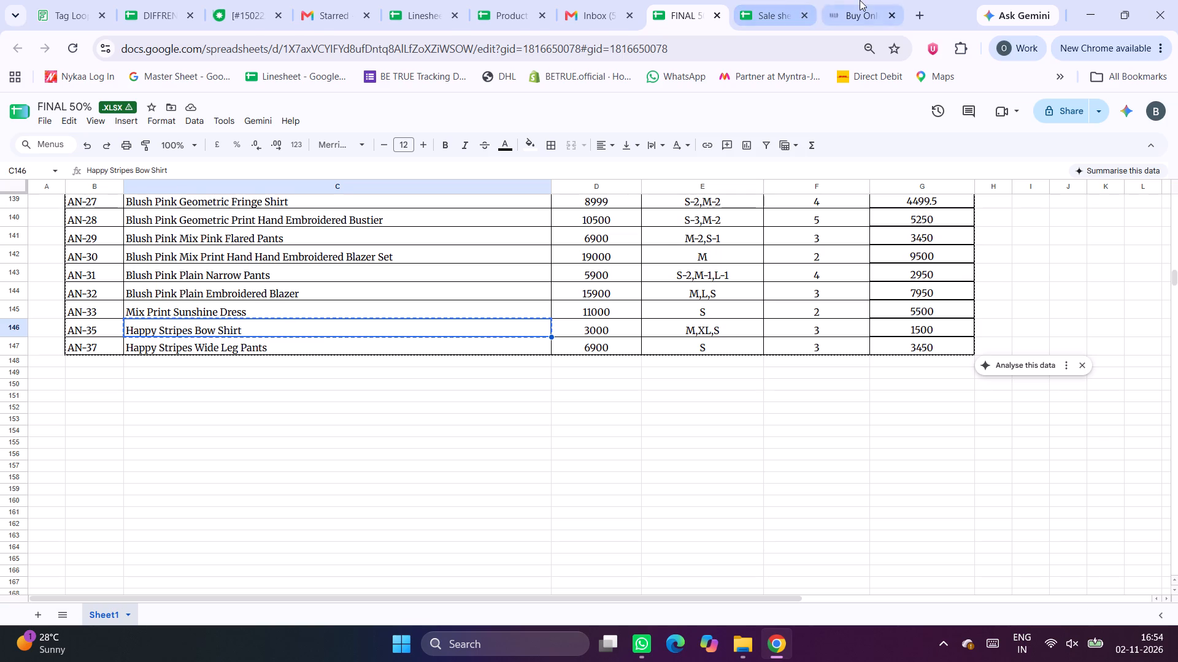
{"action": "left_click", "coordinate": [860, 0]}
{"action": "left_click", "coordinate": [1099, 156]}
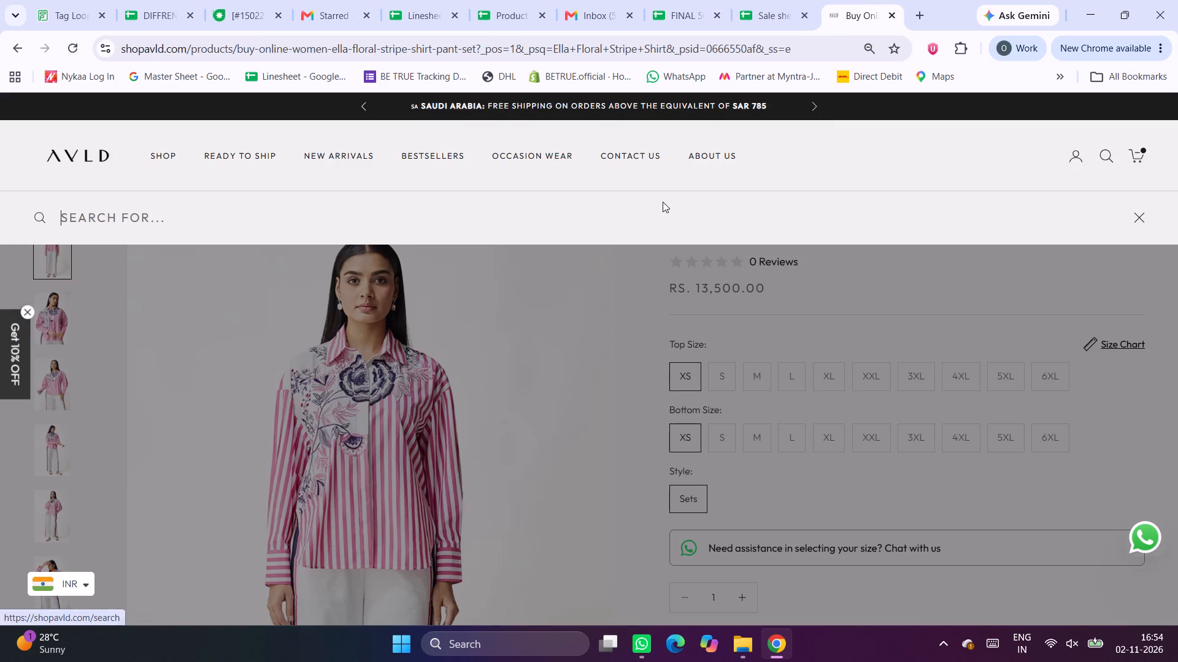
{"action": "key", "text": "ctrl+c"}
{"action": "key", "text": "ctrl+v"}
{"action": "key", "text": "Return"}
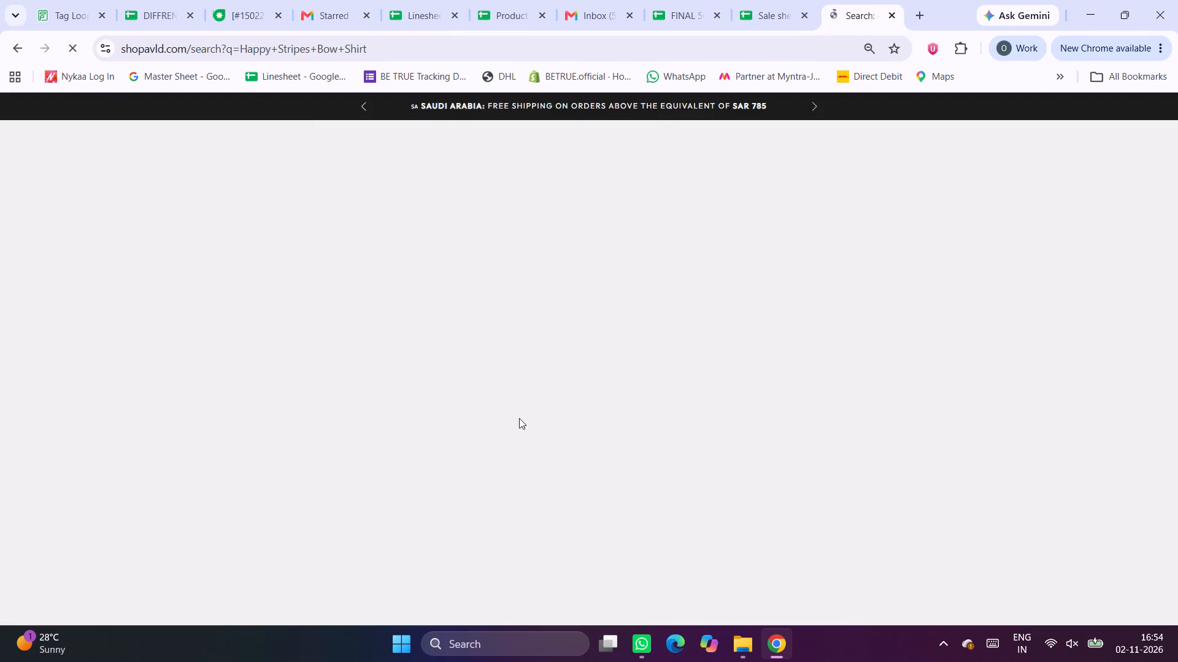
{"action": "scroll", "coordinate": [566, 457], "scroll_direction": "down", "scroll_amount": 2}
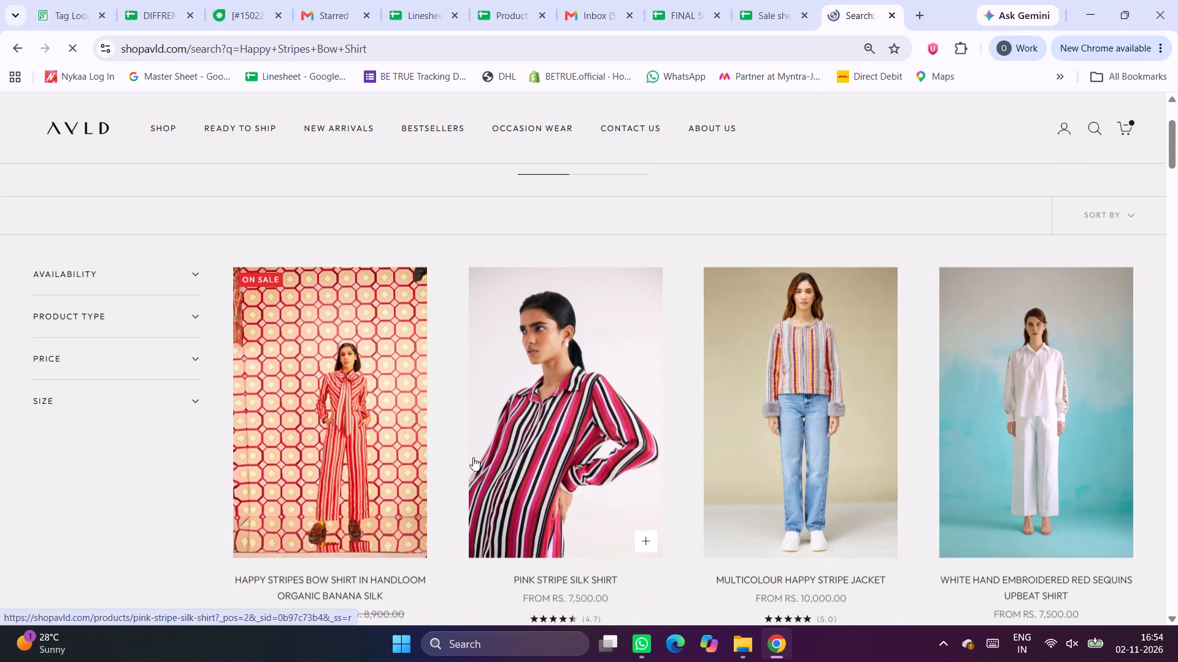
{"action": "scroll", "coordinate": [326, 457], "scroll_direction": "down", "scroll_amount": 2}
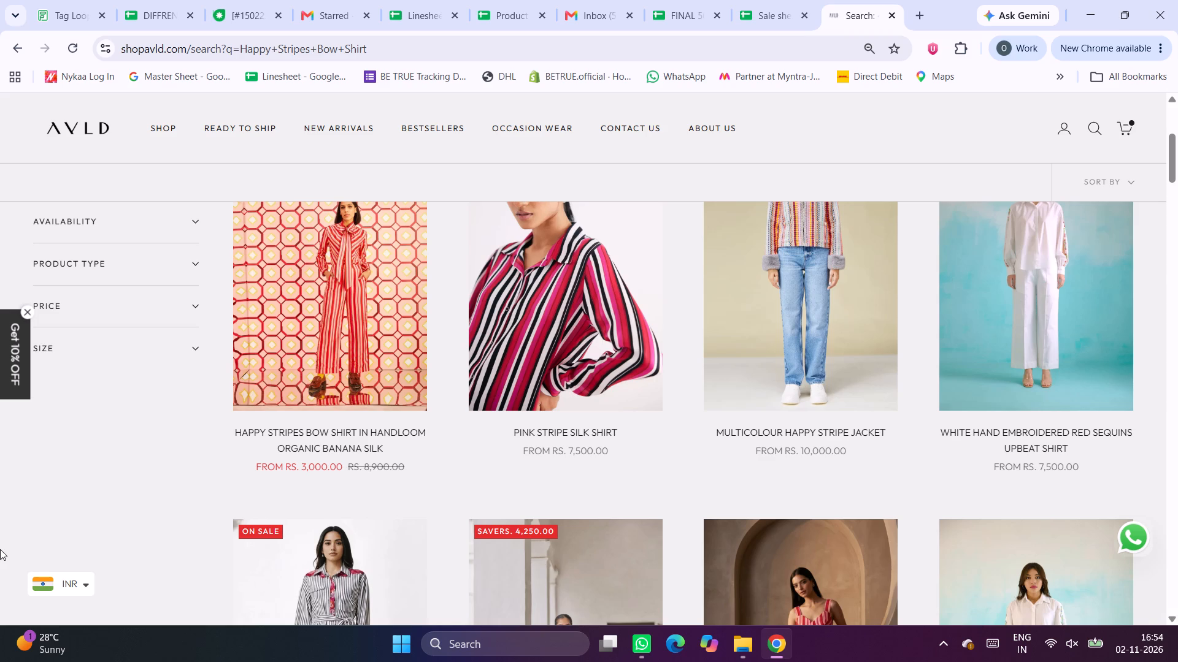
{"action": "scroll", "coordinate": [382, 90], "scroll_direction": "right", "scroll_amount": 1}
Replace the title of the Sale sheet Discount spreadsheet with a new name starting with "Remaining".
{"action": "left_click", "coordinate": [757, 0]}
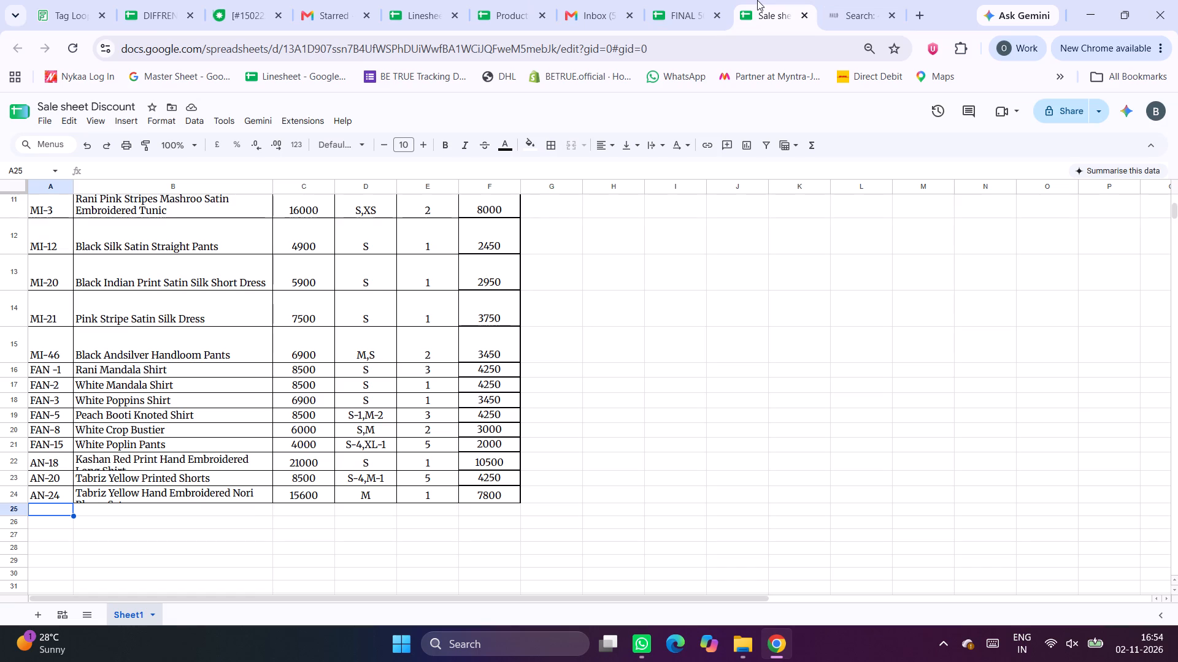
{"action": "left_click", "coordinate": [680, 362]}
{"action": "scroll", "coordinate": [680, 362], "scroll_direction": "up", "scroll_amount": 6}
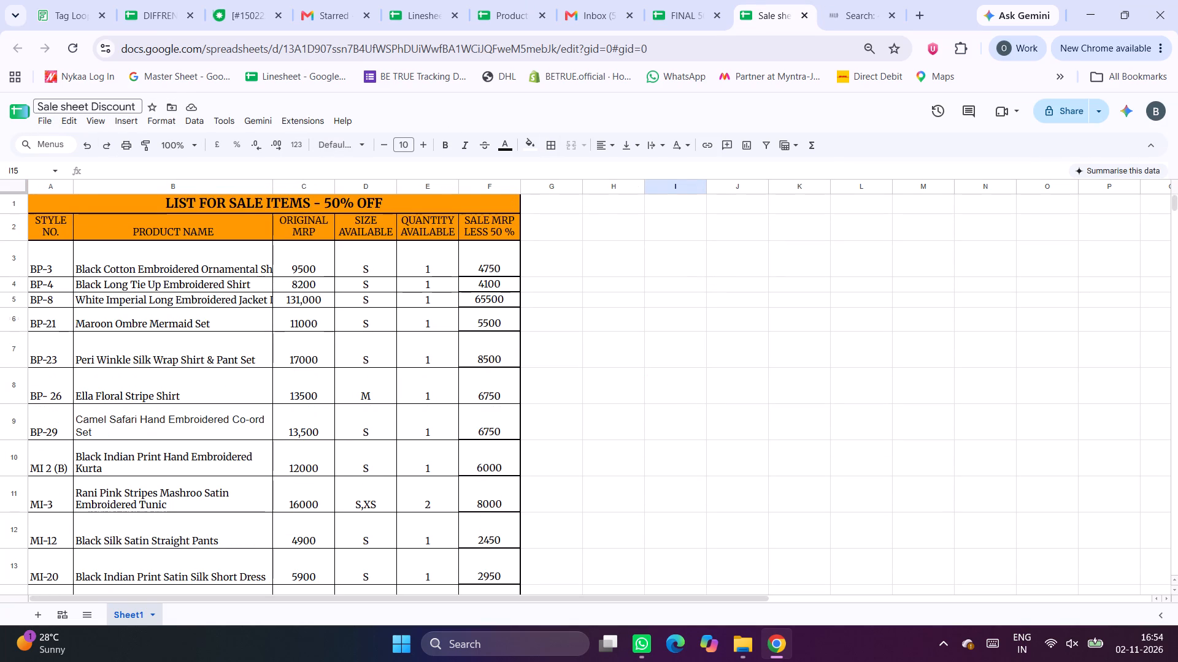
{"action": "triple_click", "coordinate": [90, 107]}
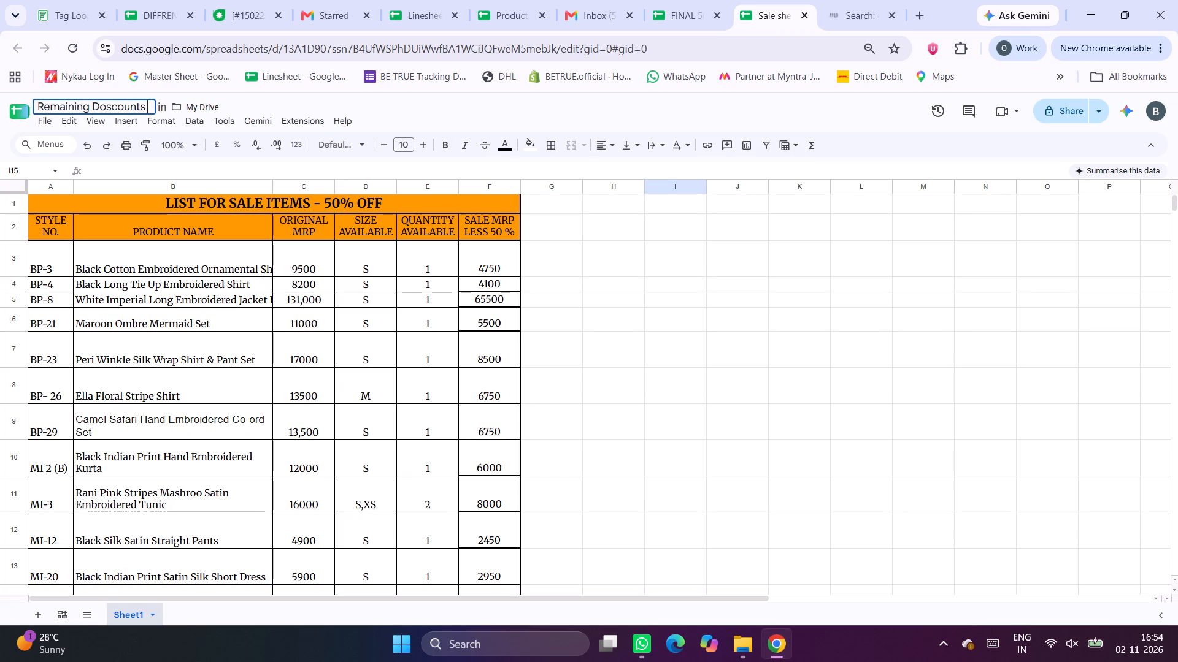
{"action": "key", "text": "BackSpace"}
{"action": "key", "text": "BackSpace"}
{"action": "key", "text": "BackSpace"}
{"action": "key", "text": "BackSpace"}
{"action": "key", "text": "BackSpace"}
{"action": "key", "text": "BackSpace"}
{"action": "key", "text": "BackSpace"}
{"action": "key", "text": "BackSpace"}
{"action": "key", "text": "BackSpace"}
{"action": "key", "text": "BackSpace"}
{"action": "key", "text": "BackSpace"}
{"action": "key", "text": "BackSpace"}
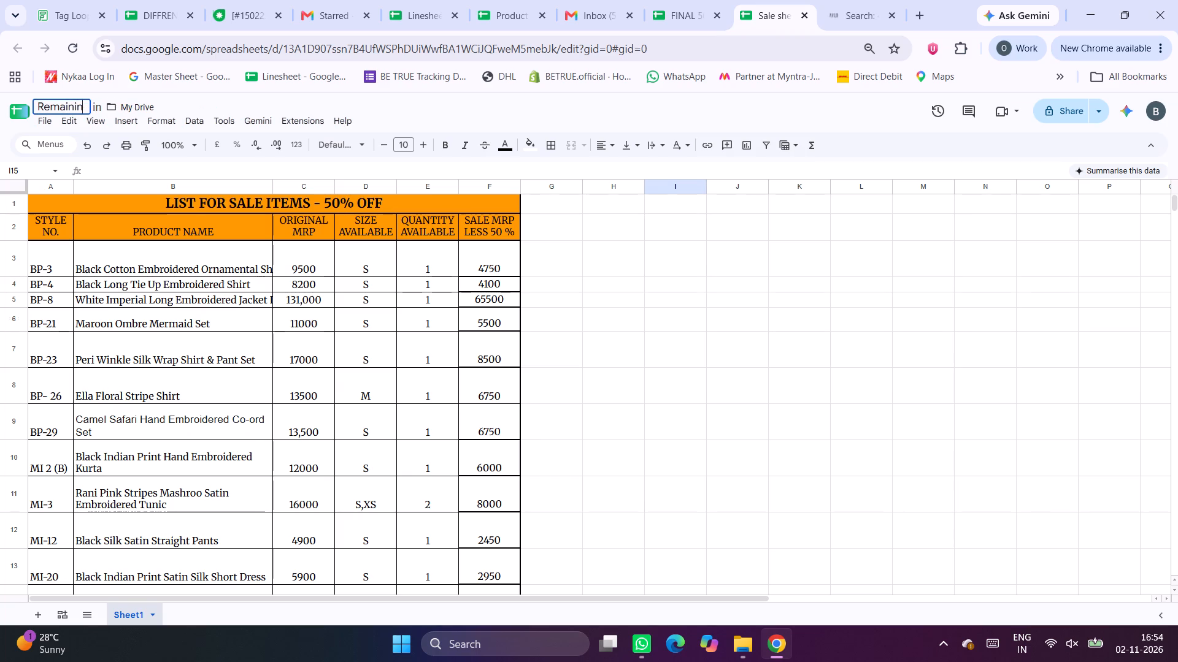
{"action": "key", "text": "h"}
{"action": "key", "text": "BackSpace"}
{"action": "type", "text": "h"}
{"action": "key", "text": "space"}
Complete the spreadsheet's new title as "Remaining Discount from Sale Sheet".
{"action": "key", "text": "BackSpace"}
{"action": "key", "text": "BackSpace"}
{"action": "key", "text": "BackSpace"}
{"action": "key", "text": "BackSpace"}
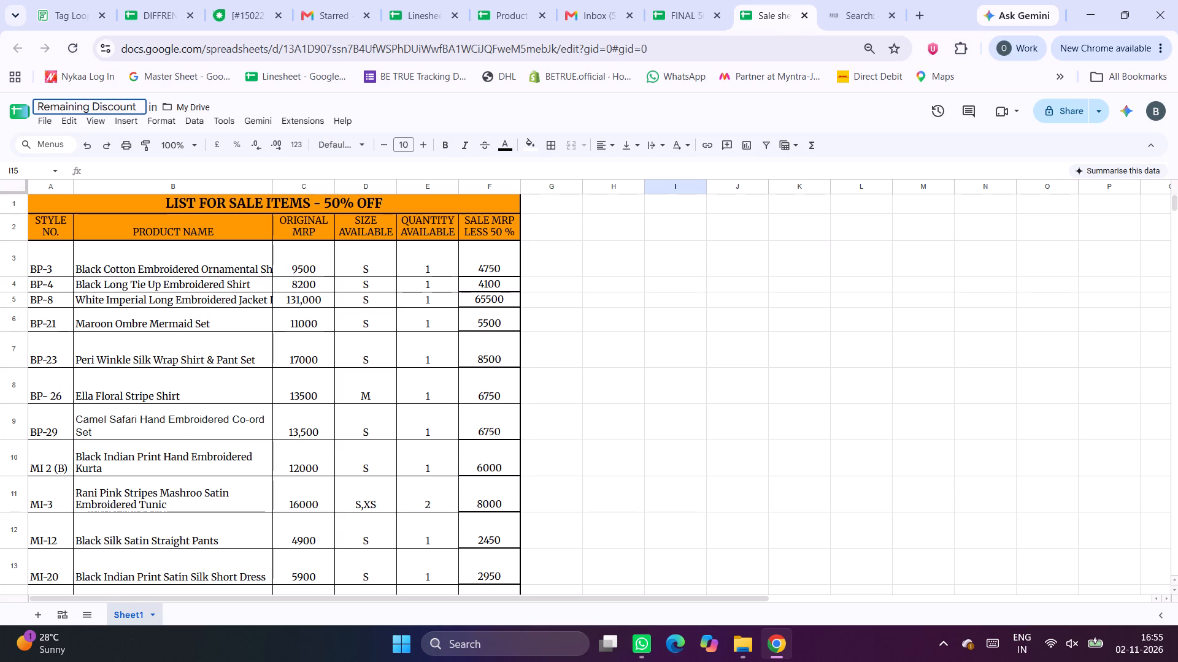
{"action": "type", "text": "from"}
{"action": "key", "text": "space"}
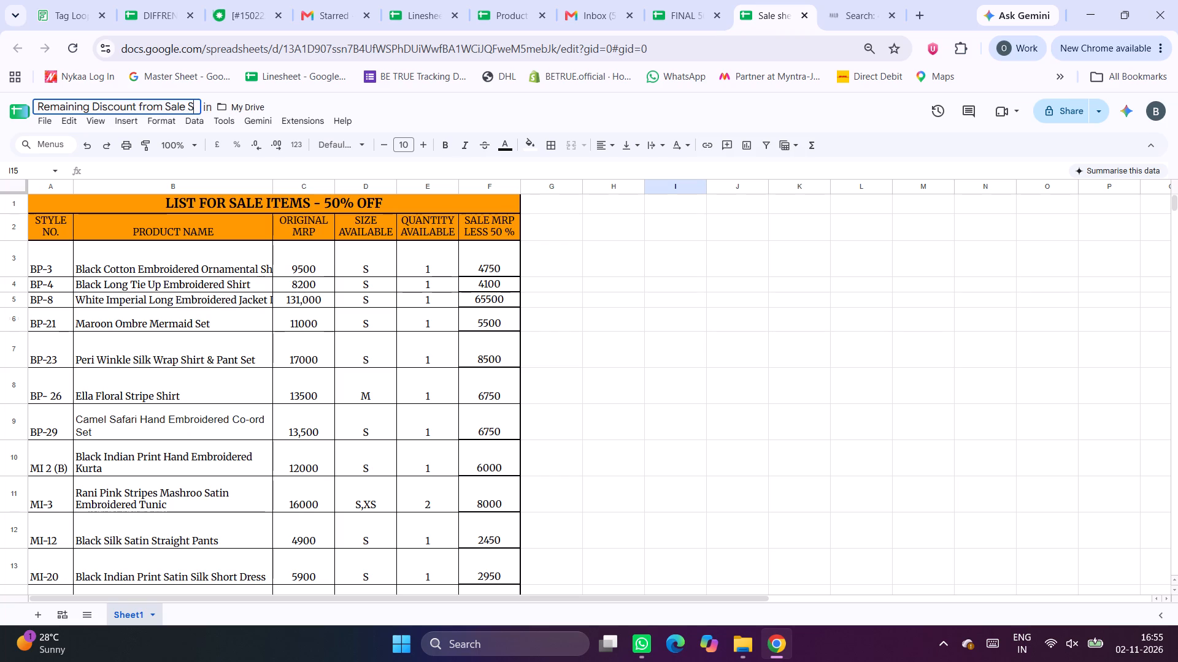
{"action": "left_click", "coordinate": [766, 355]}
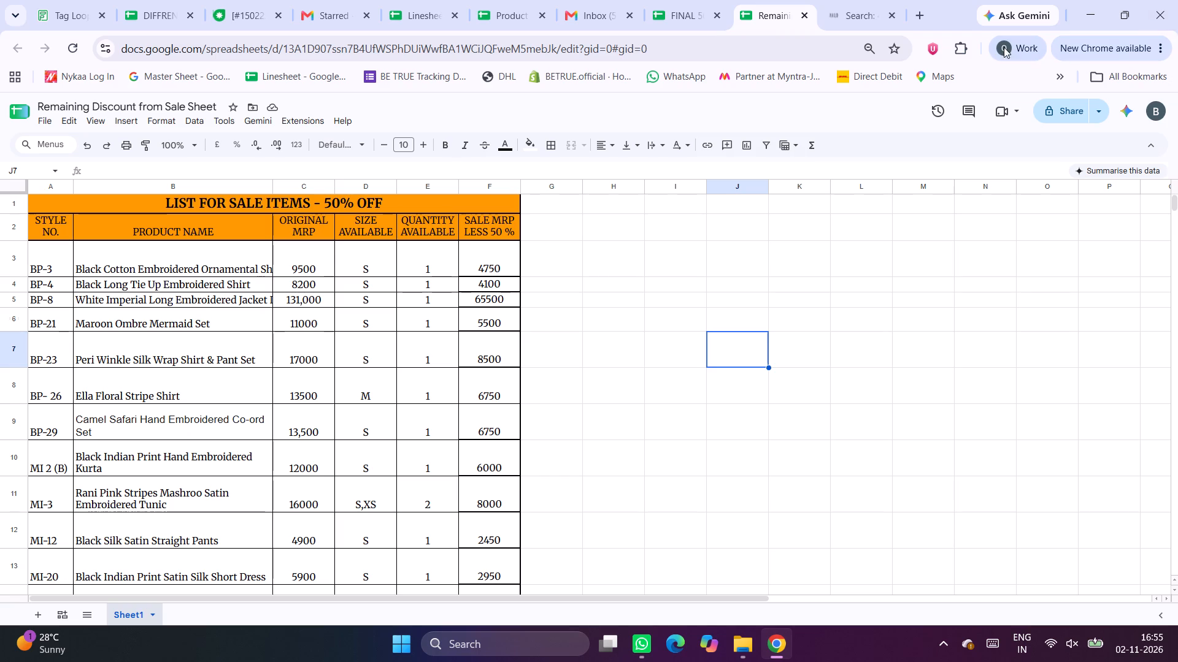
Open a new Incognito window and begin entering an address or search starting with "wh".
{"action": "left_click", "coordinate": [1155, 57]}
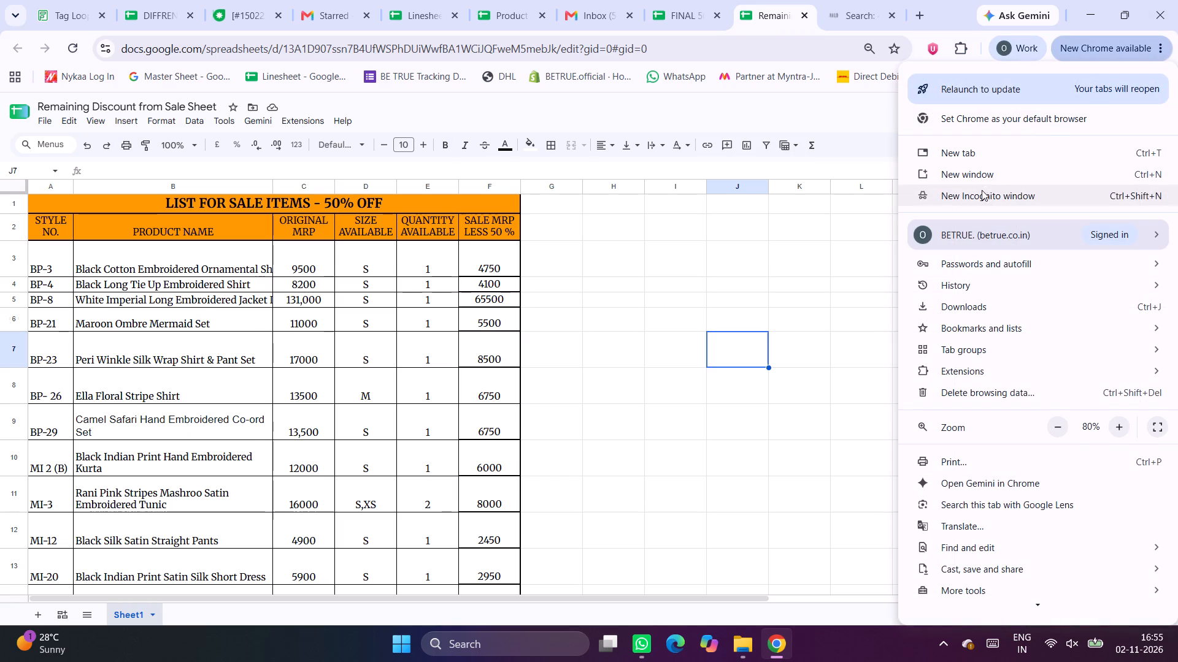
{"action": "left_click", "coordinate": [983, 193]}
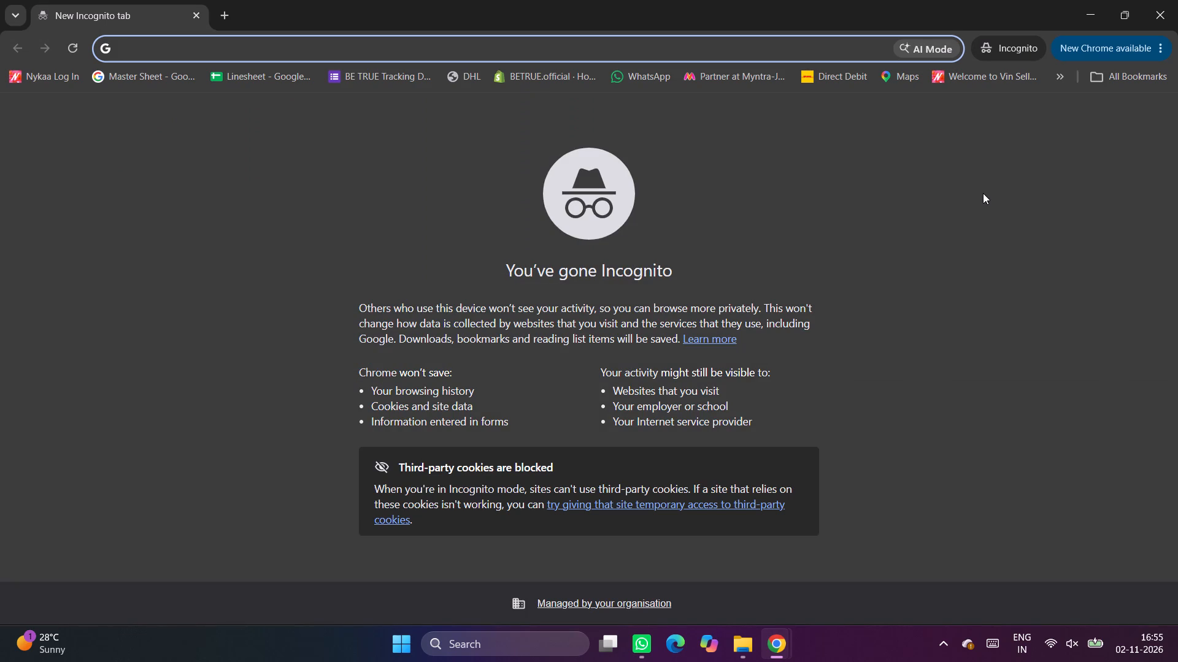